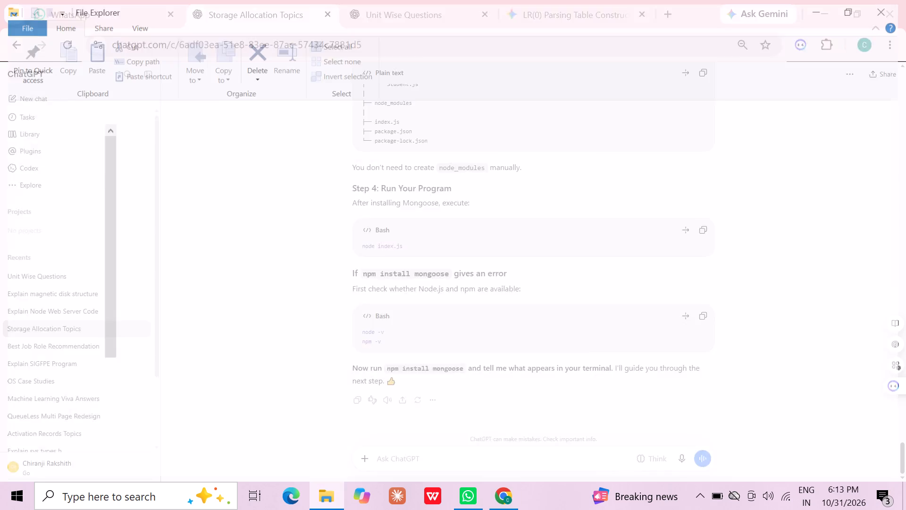
click(77, 166)
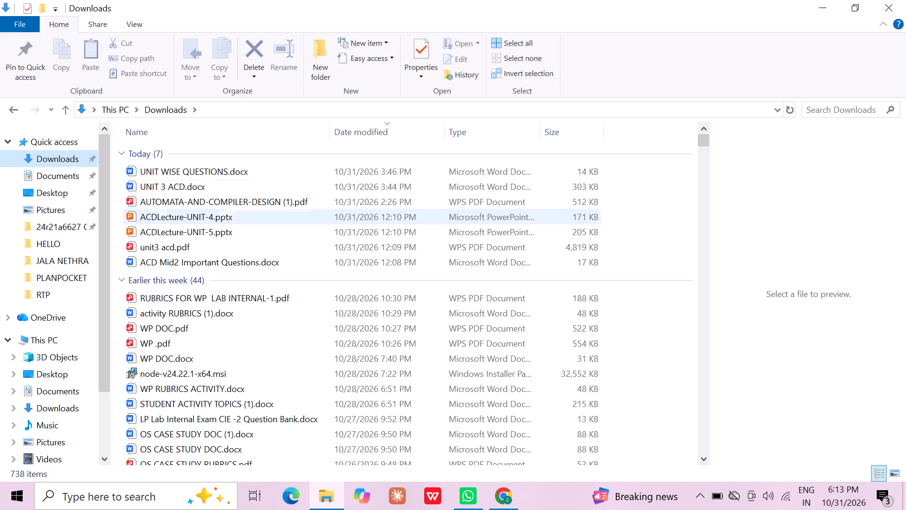
double_click(377, 170)
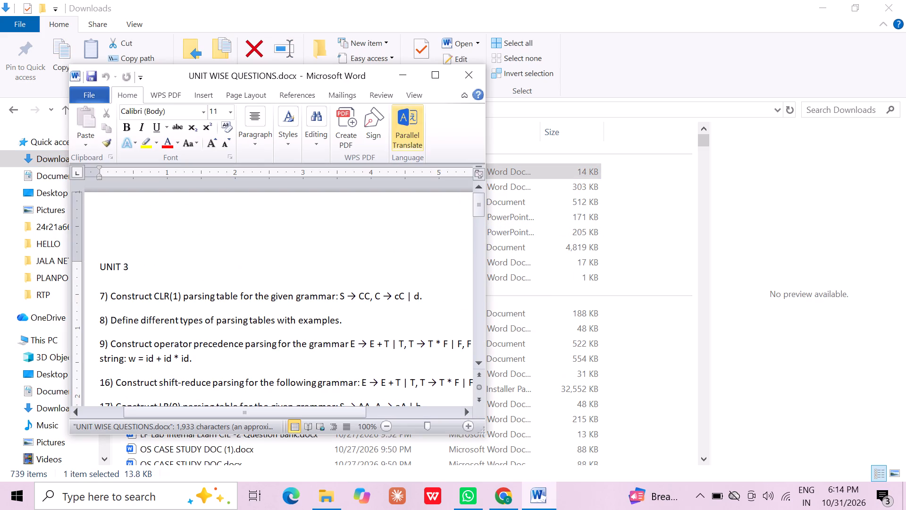
click(428, 70)
scroll(461, 274, down, 2)
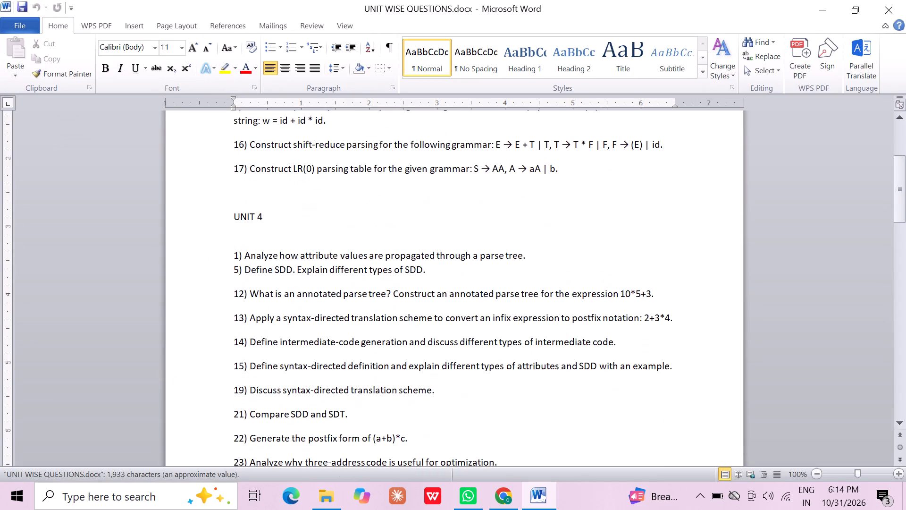
scroll(461, 274, down, 1)
Return to the Downloads folder and open the ACDLecture-UNIT-4.pptx presentation in PowerPoint.
key(alt+Tab)
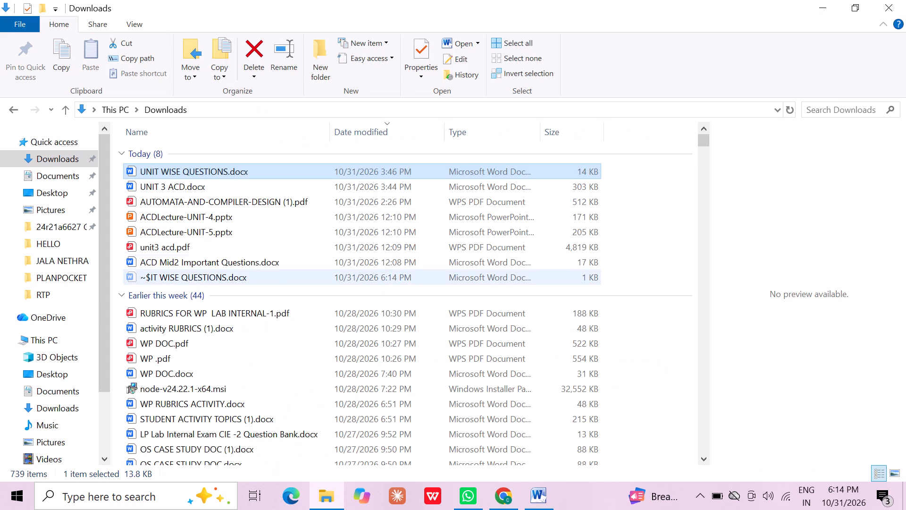
double_click(257, 215)
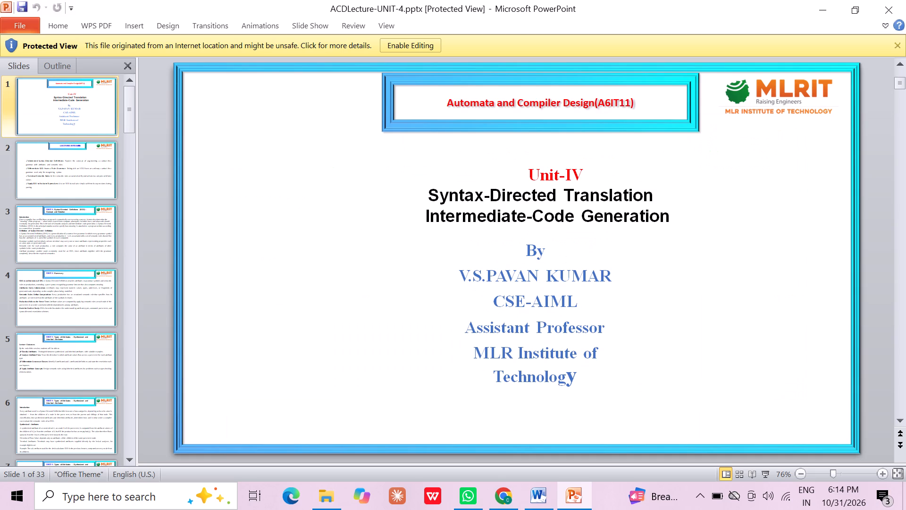
click(592, 299)
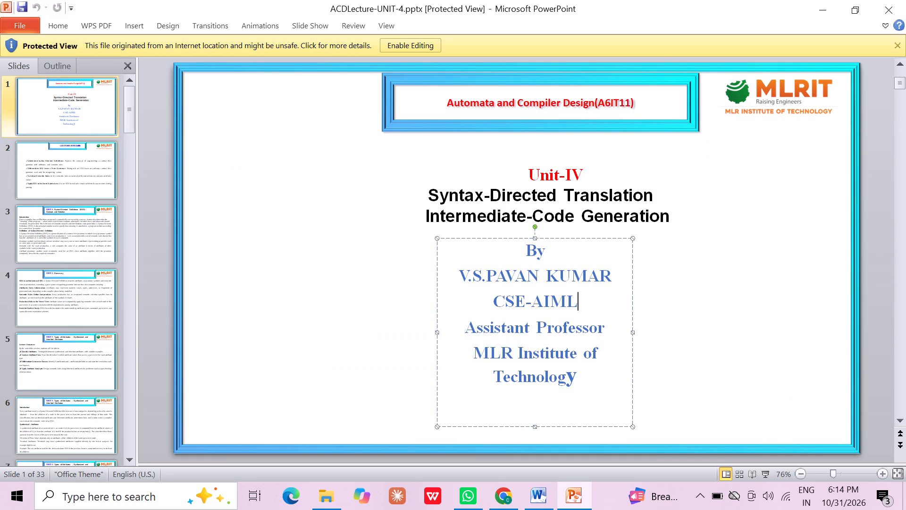
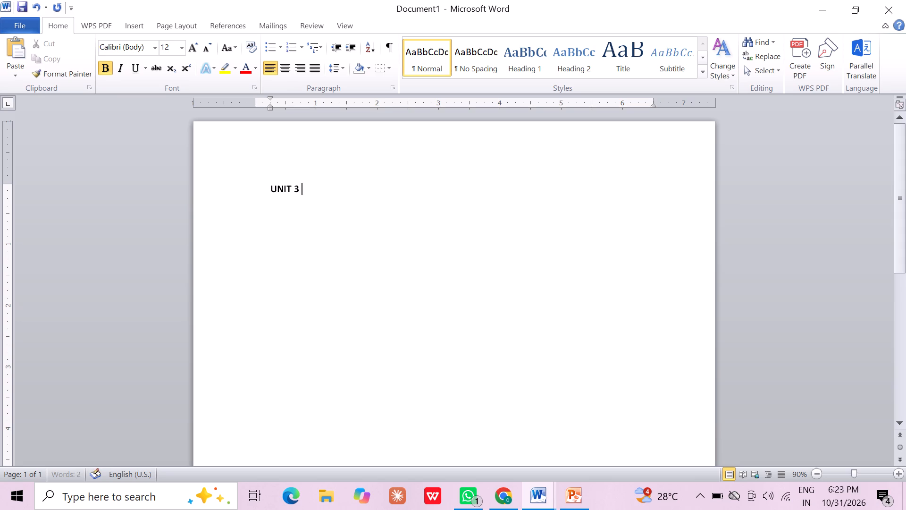
key(ctrl+a)
click(287, 66)
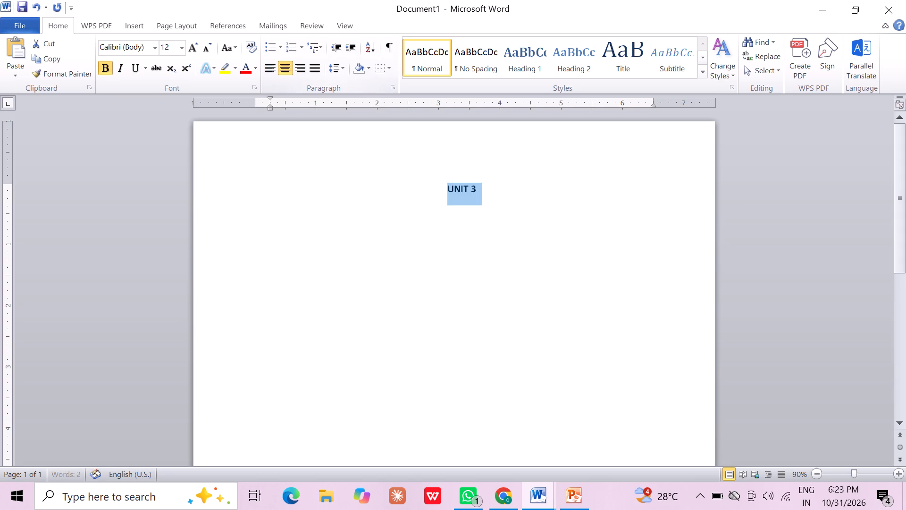
click(482, 189)
Add the left-aligned subheading "Theory Questions" on a new line below the UNIT 3 heading.
key(Return)
click(274, 69)
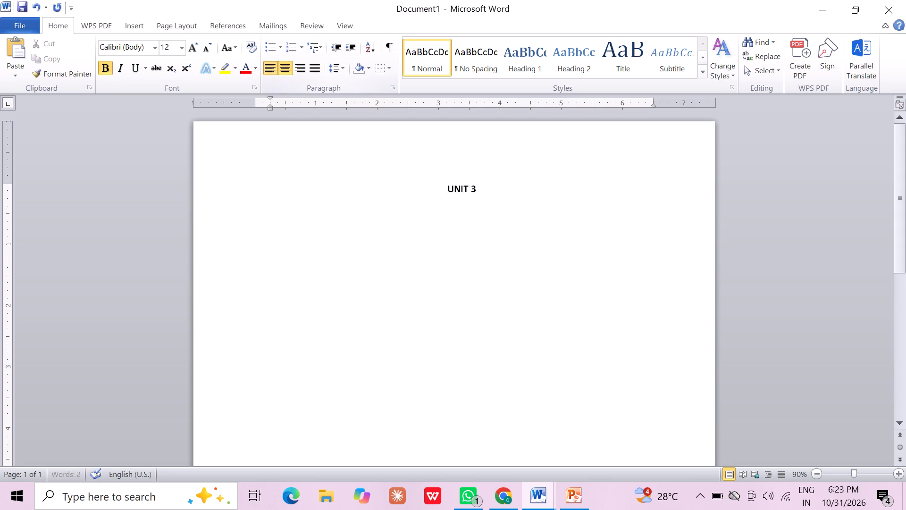
text(TH)
key(BackSpace)
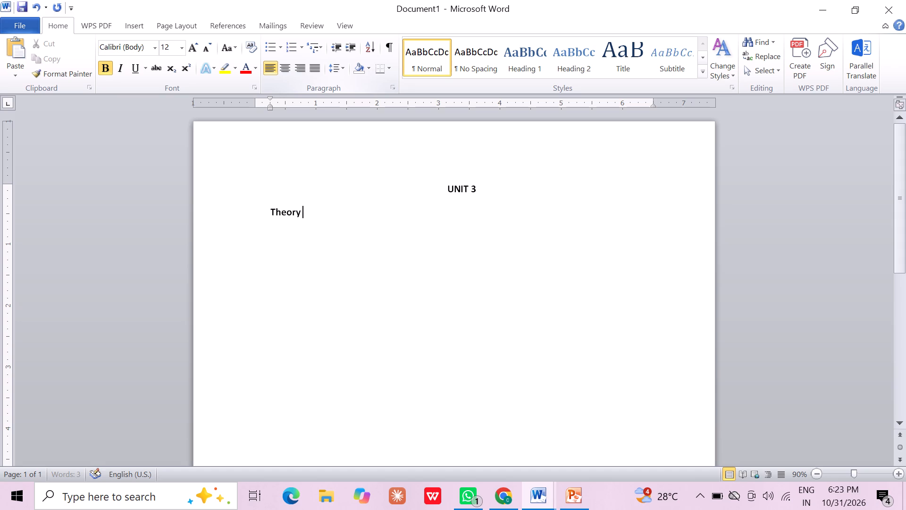
text(uestions)
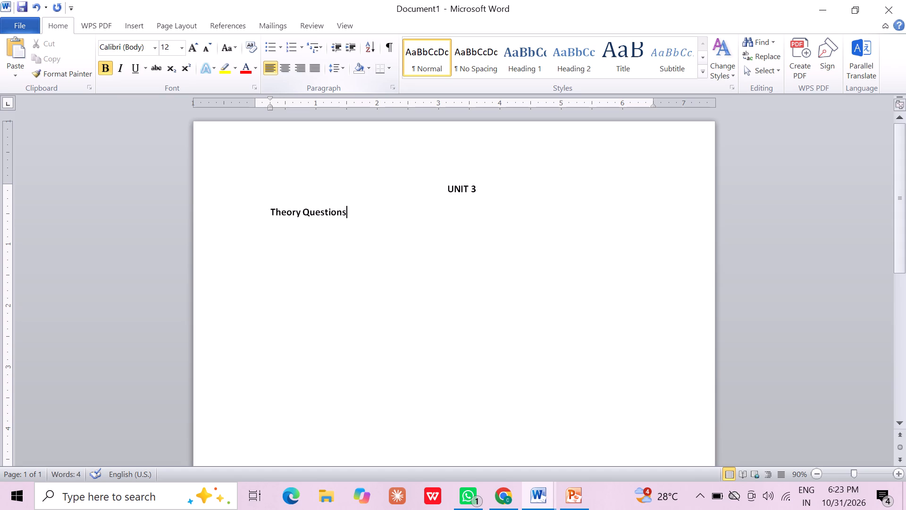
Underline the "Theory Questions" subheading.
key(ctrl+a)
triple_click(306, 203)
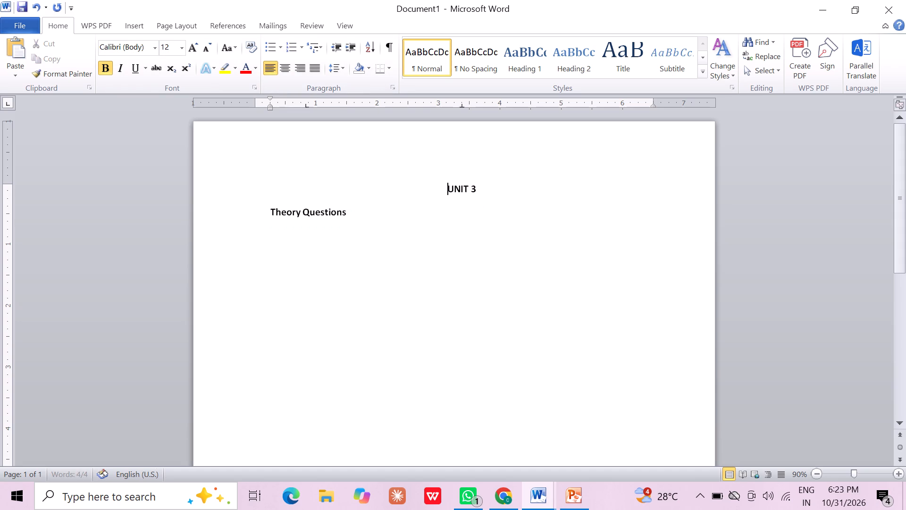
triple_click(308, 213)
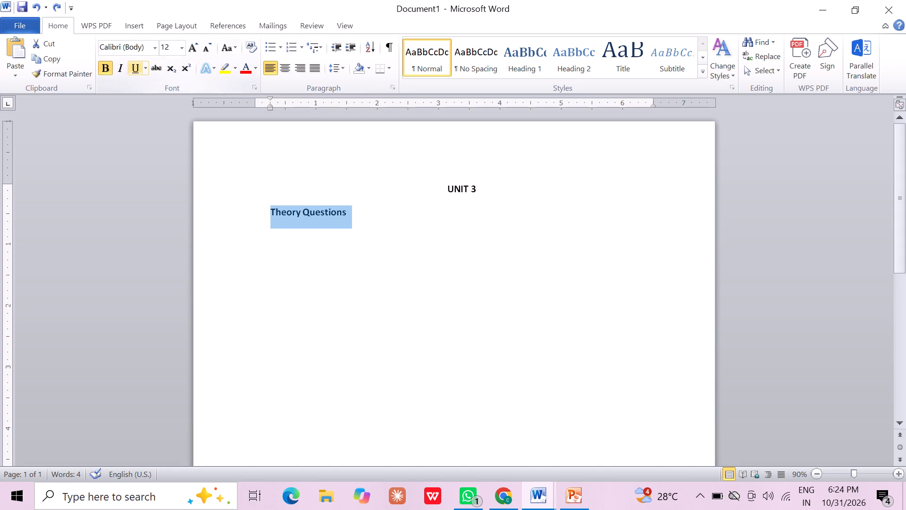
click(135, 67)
Add an empty line below the complete "Theory Questions" subheading, keeping its two words together on one line.
click(303, 213)
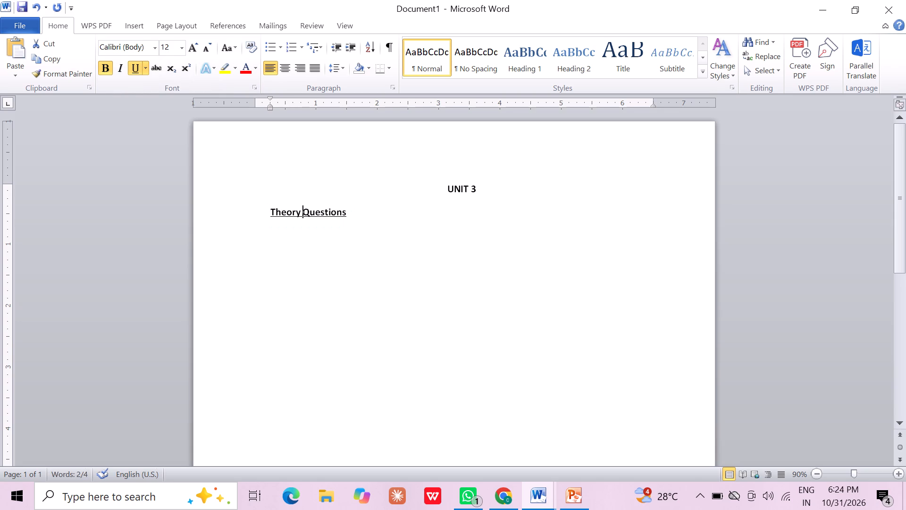
key(space)
key(Return)
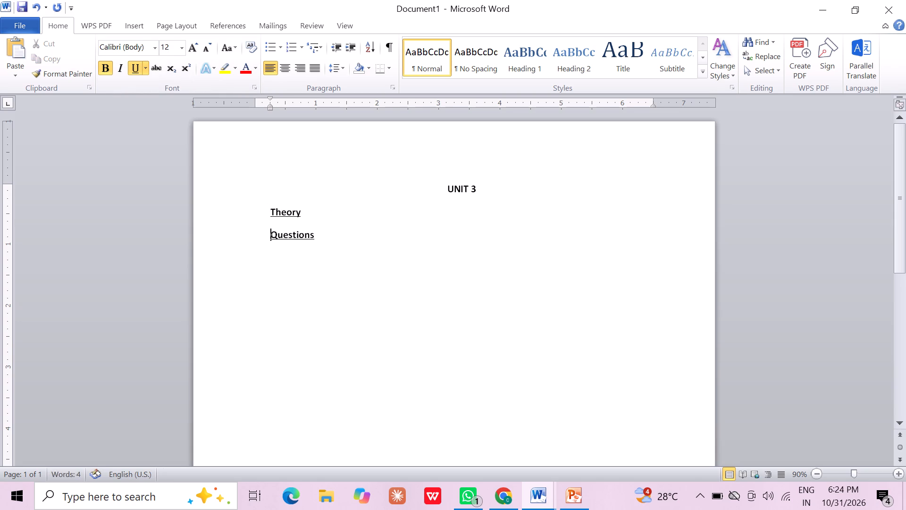
key(BackSpace)
key(Return)
key(BackSpace)
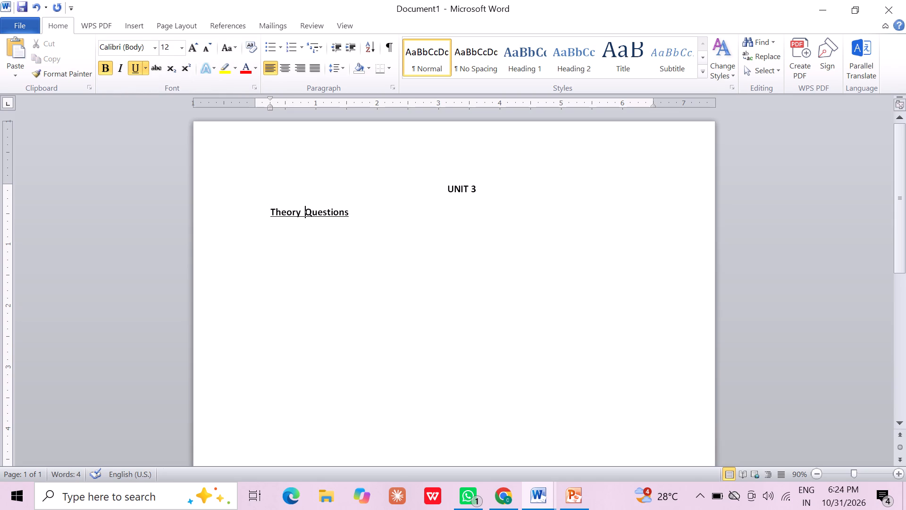
key(Down)
key(Right)
key(Right)
key(Right)
key(Right)
key(Right)
key(Right)
key(Right)
key(Right)
key(Right)
key(Right)
key(Right)
key(Right)
key(Right)
key(Right)
key(Right)
key(Return)
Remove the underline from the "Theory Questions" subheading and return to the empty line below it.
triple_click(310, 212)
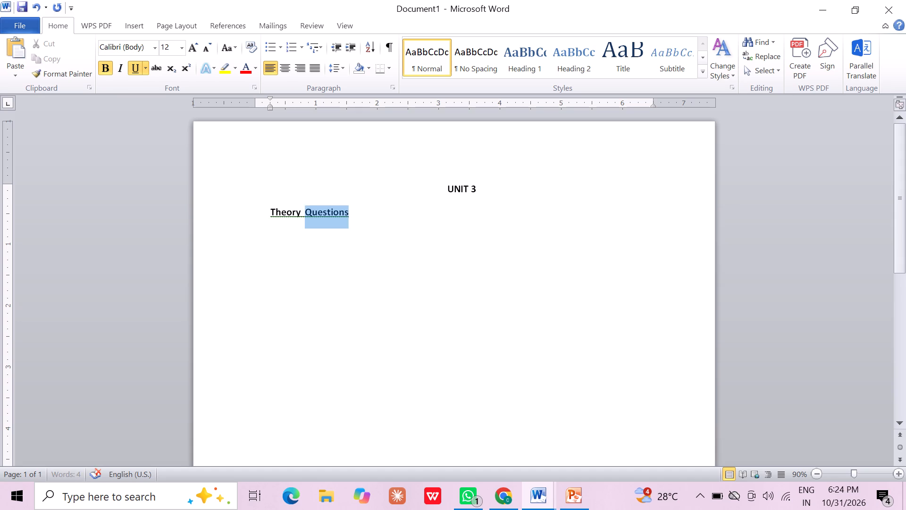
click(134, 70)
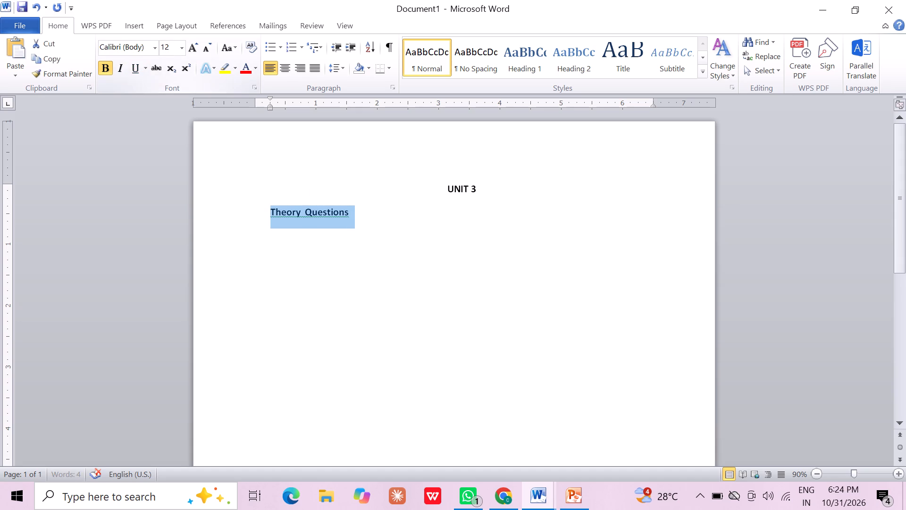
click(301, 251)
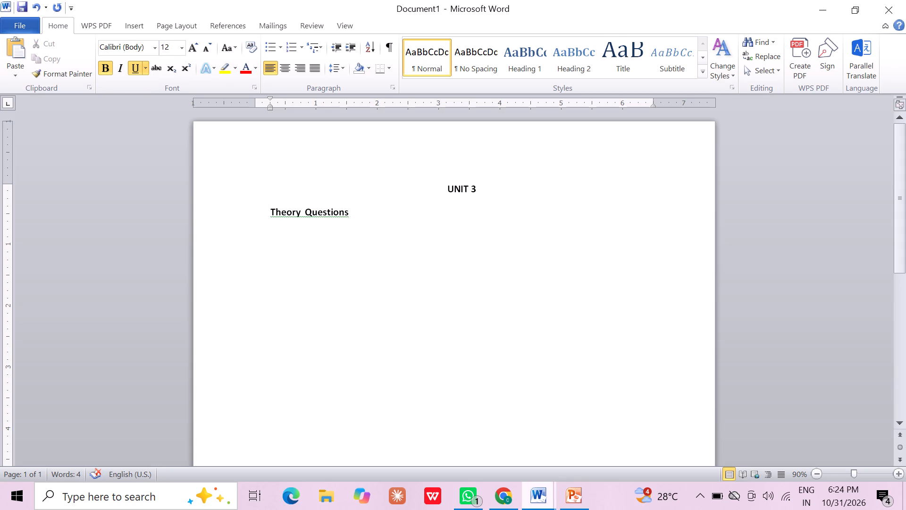
Copy question 8 on types of parsing tables from UNIT WISE QUESTIONS.docx and paste it under Theory Questions in Document1.
click(506, 495)
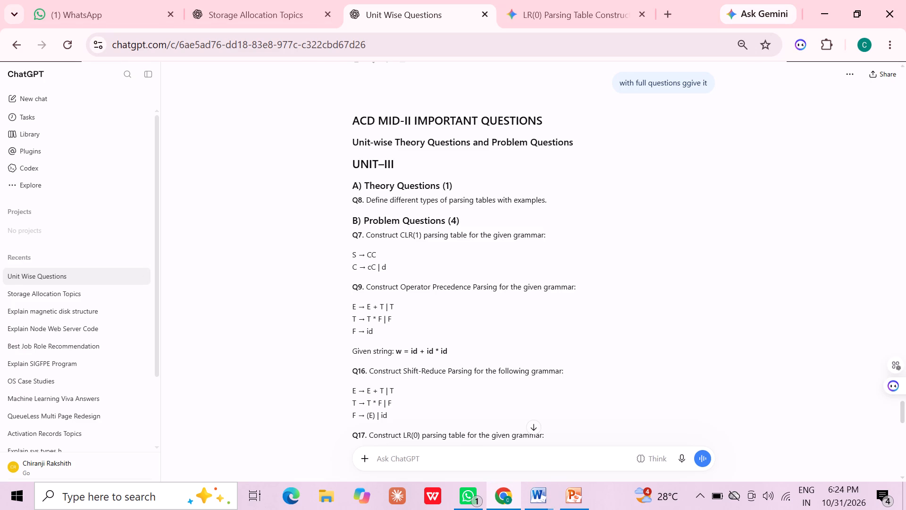
key(alt+Tab)
click(547, 487)
click(506, 451)
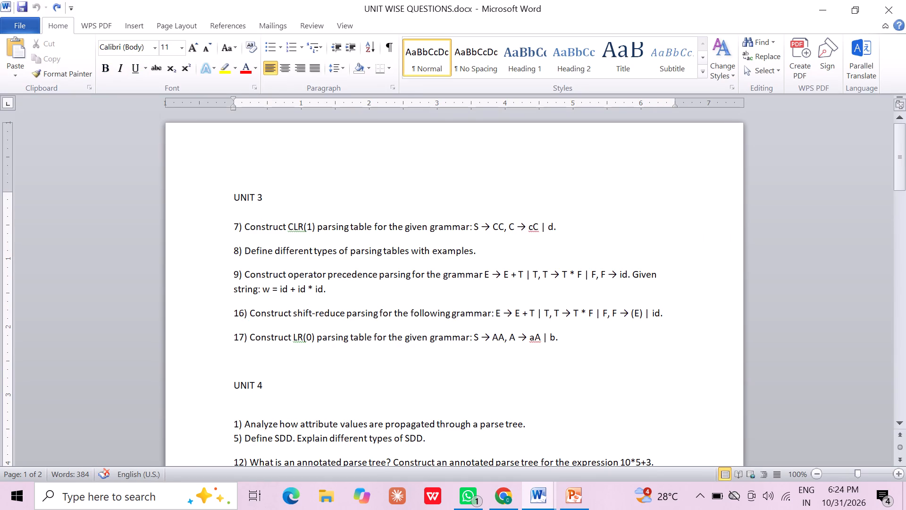
triple_click(335, 246)
click(335, 246)
double_click(335, 246)
click(335, 246)
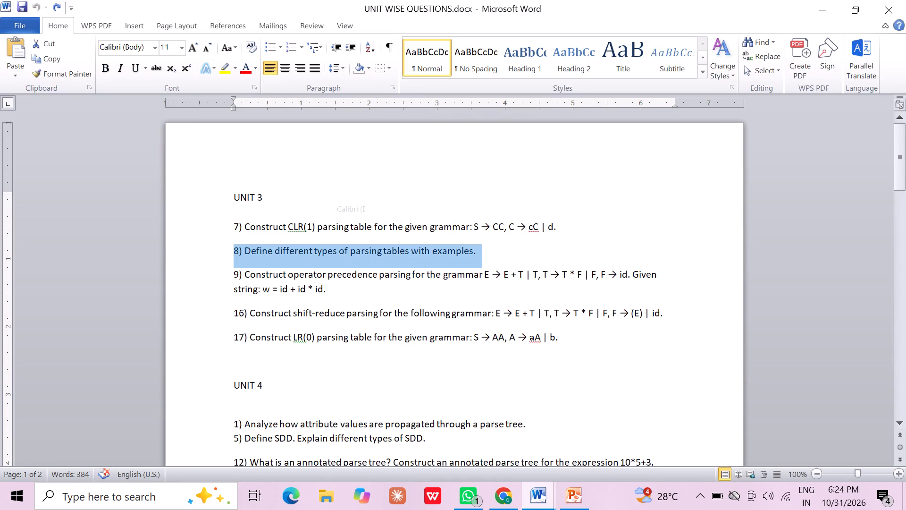
key(ctrl+c)
key(ctrl+c)
key(alt+Tab)
key(ctrl+v)
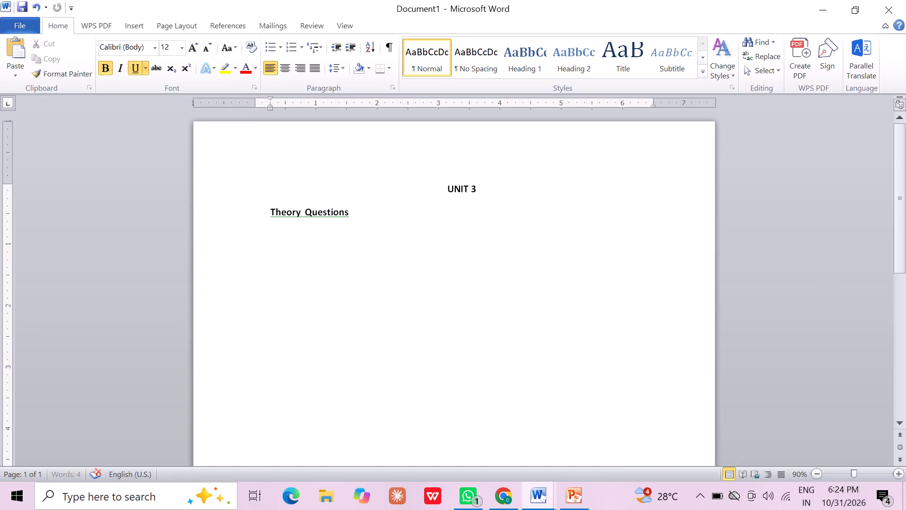
Indent the pasted question 8 with seven spaces so that it lines up with the Theory Questions subheading.
click(254, 231)
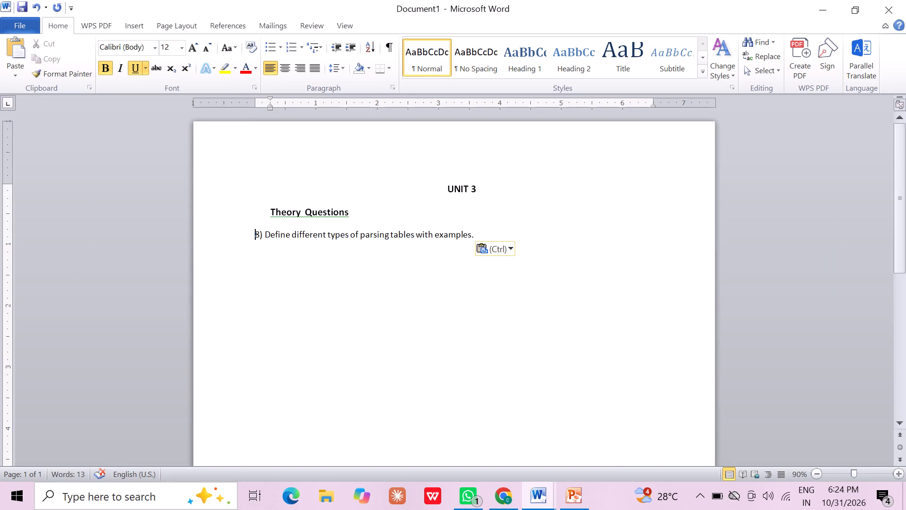
key(space)
key(space)
key(space)
key(space)
key(space)
key(space)
key(space)
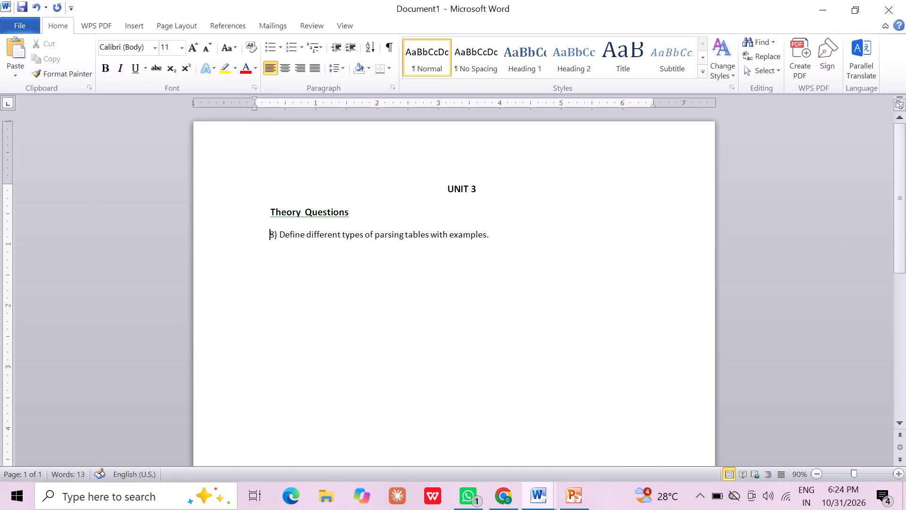
Add an indented "UNIT 4" line below question 8, followed by a new empty line.
click(501, 237)
key(Return)
key(space)
key(space)
key(space)
key(space)
key(space)
key(space)
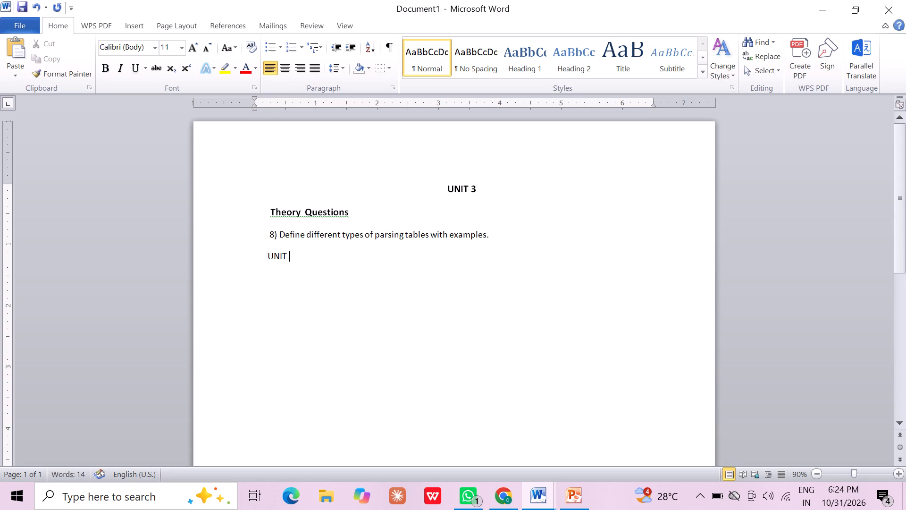
key(BackSpace)
key(4)
key(Return)
Make the UNIT 4 line bold.
triple_click(281, 259)
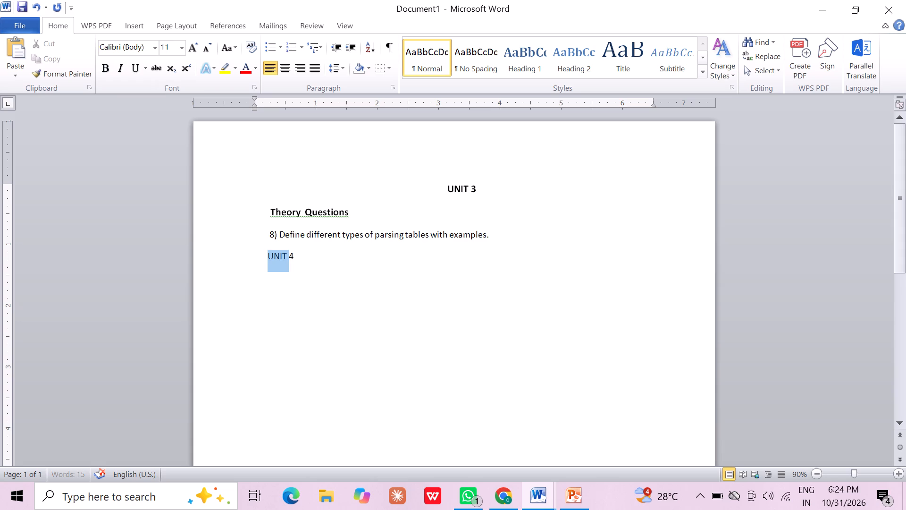
click(291, 239)
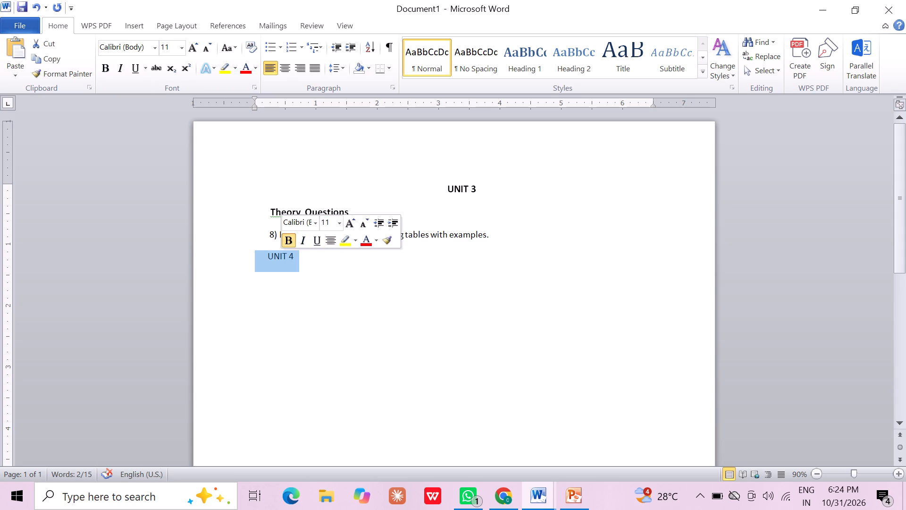
Centre the UNIT 4 heading.
click(290, 71)
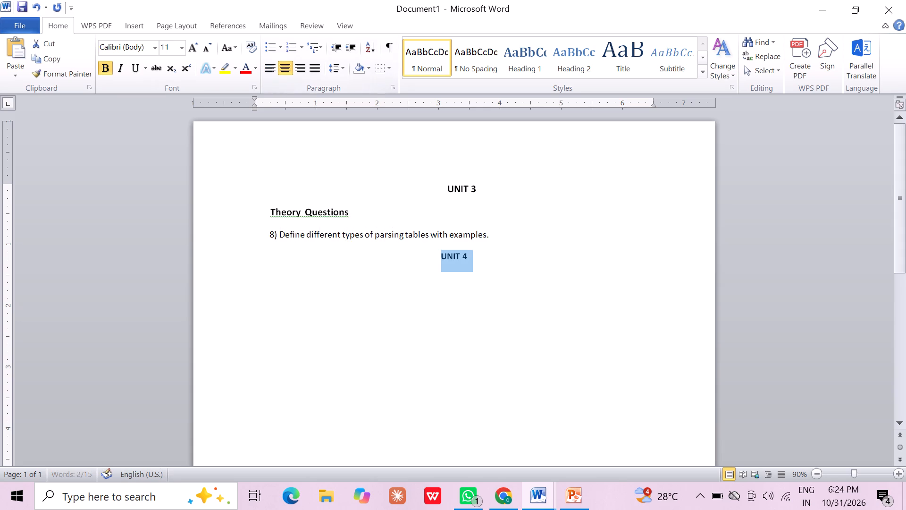
Copy the Theory Questions subheading from UNIT 3 and paste it on the line below the UNIT 4 heading.
triple_click(321, 212)
key(ctrl+c)
key(ctrl+c)
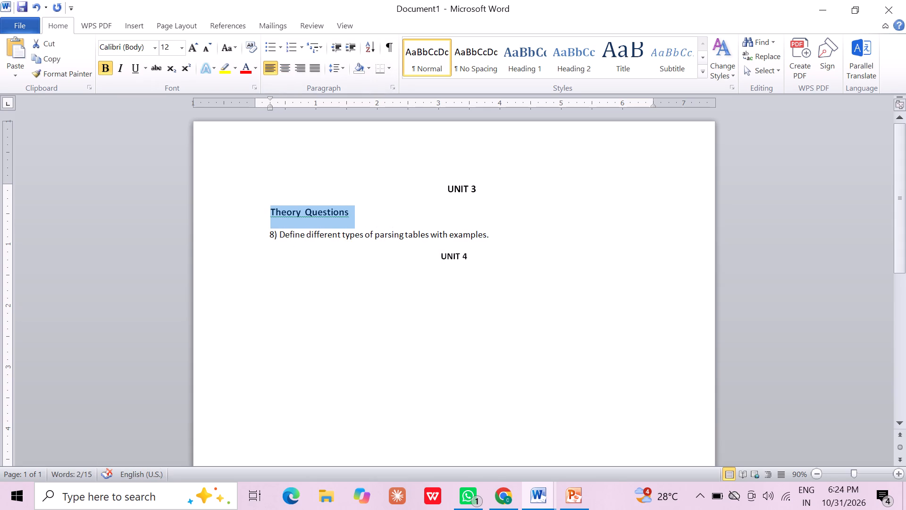
key(BackSpace)
key(ctrl+z)
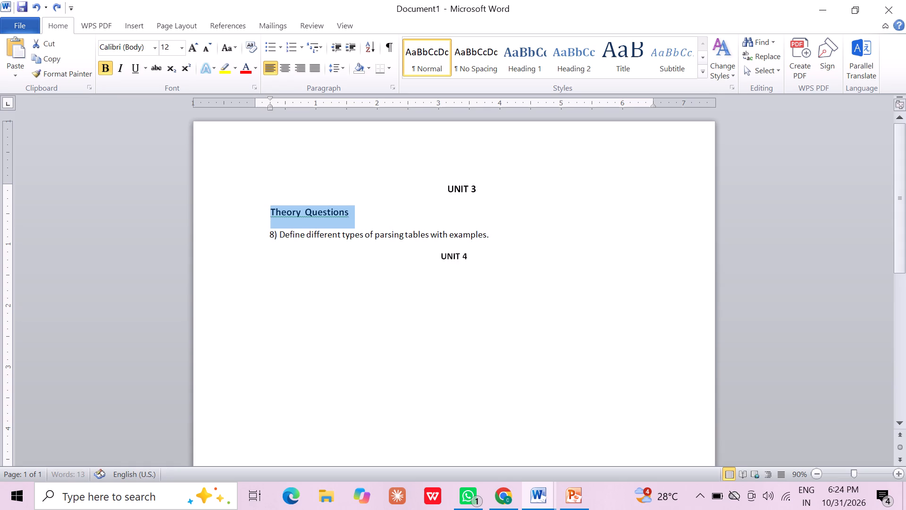
click(302, 290)
key(ctrl+v)
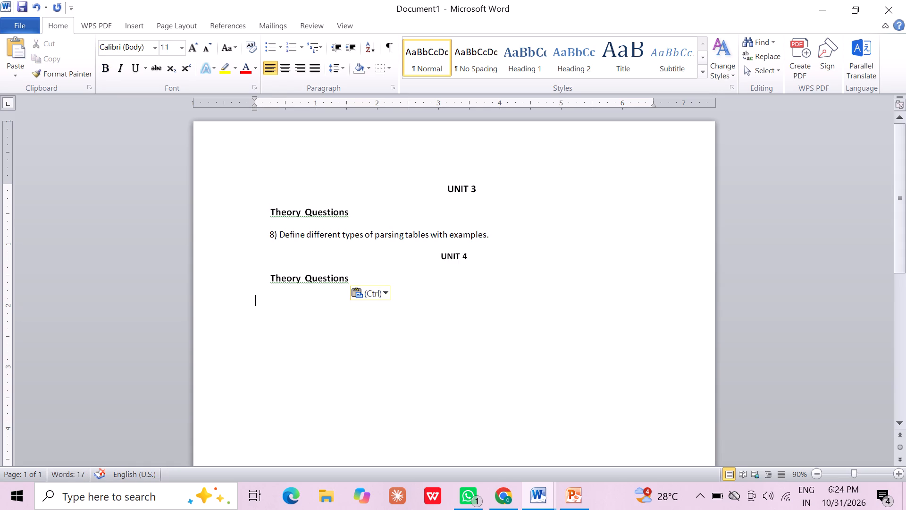
Copy question 7 on the CLR(1) parsing table from UNIT WISE QUESTIONS.docx and paste it under UNIT 4's Theory Questions in Document1.
key(alt+Tab)
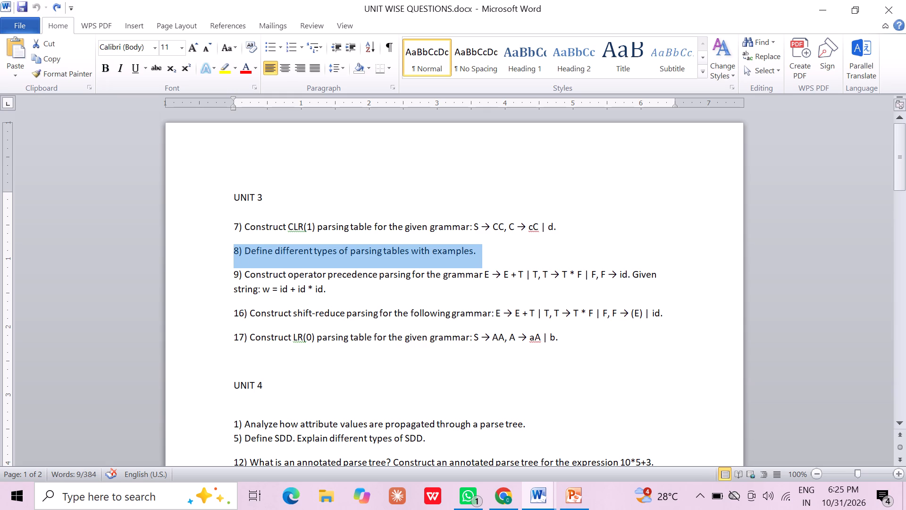
key(alt+Tab)
key(alt+Tab)
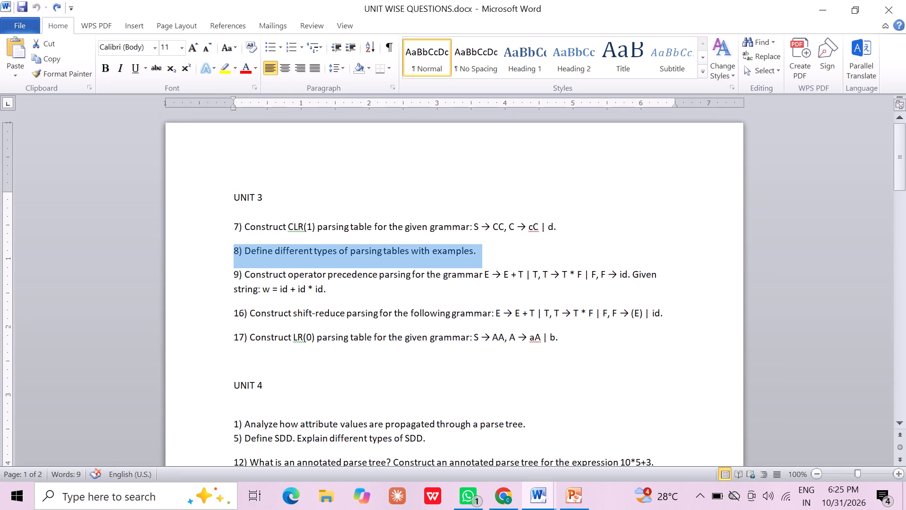
triple_click(372, 232)
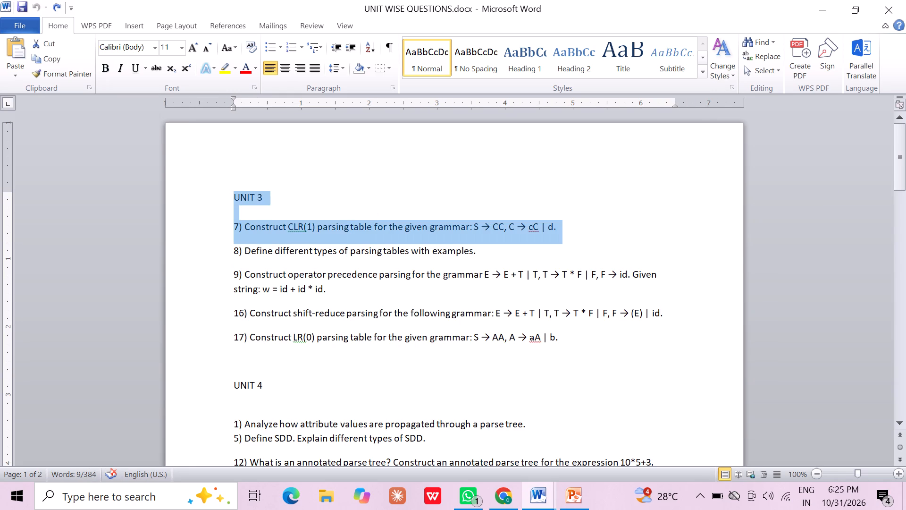
click(372, 232)
drag(565, 229, 281, 227)
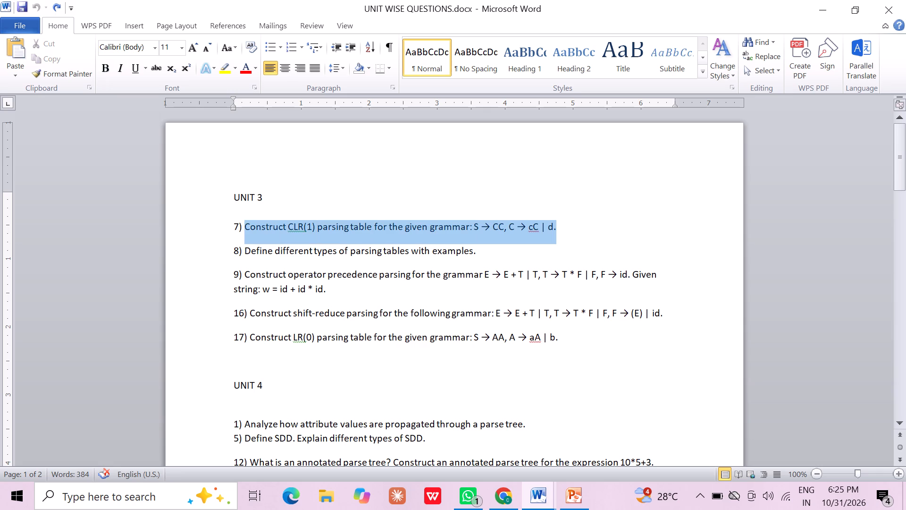
drag(281, 227, 235, 224)
key(ctrl+c)
key(ctrl+c)
key(alt+Tab)
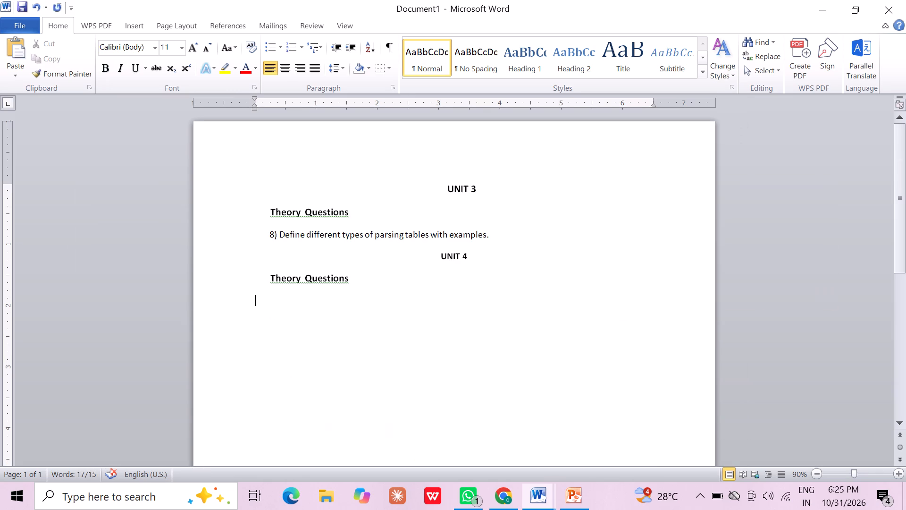
key(ctrl+v)
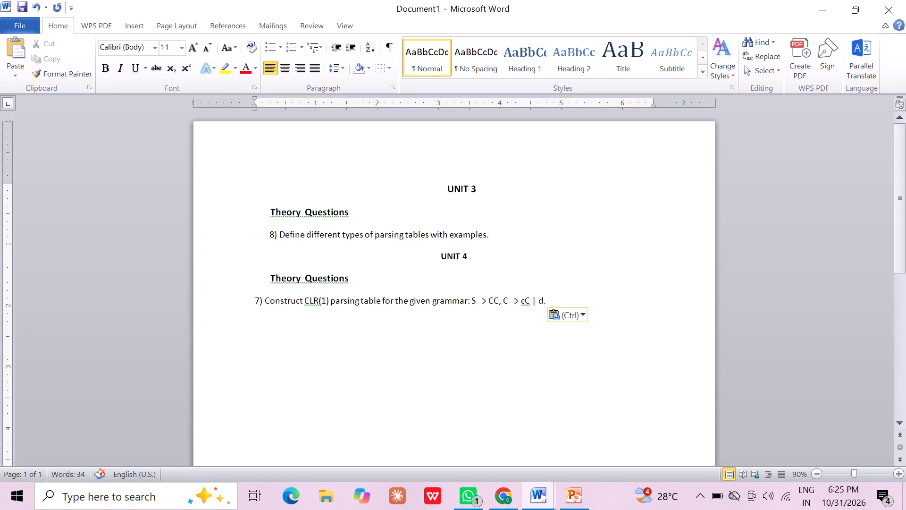
Indent question 7 with spaces so that it lines up with the Theory Questions subheading.
click(253, 303)
key(space)
key(space)
key(space)
key(space)
key(space)
key(space)
key(space)
key(space)
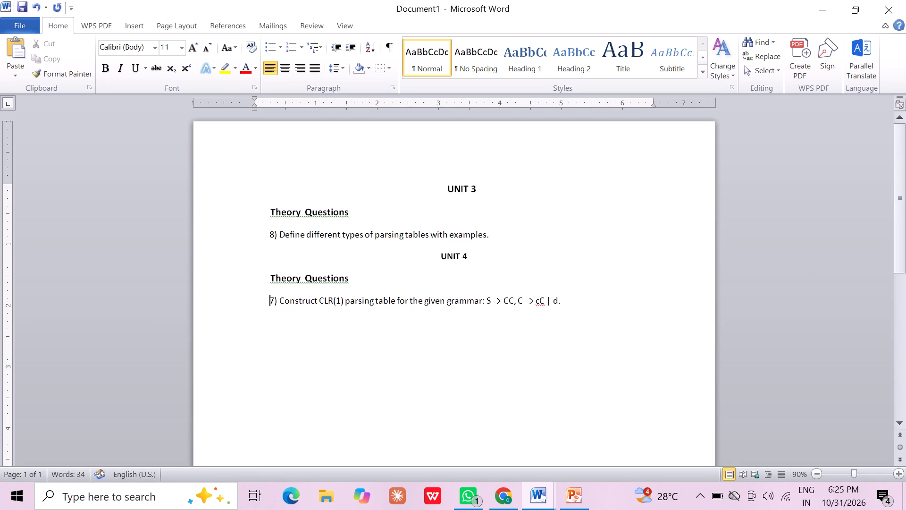
Copy questions 9, 16 and 17 from UNIT WISE QUESTIONS.docx and paste them below question 7 in Document1.
key(alt+Tab)
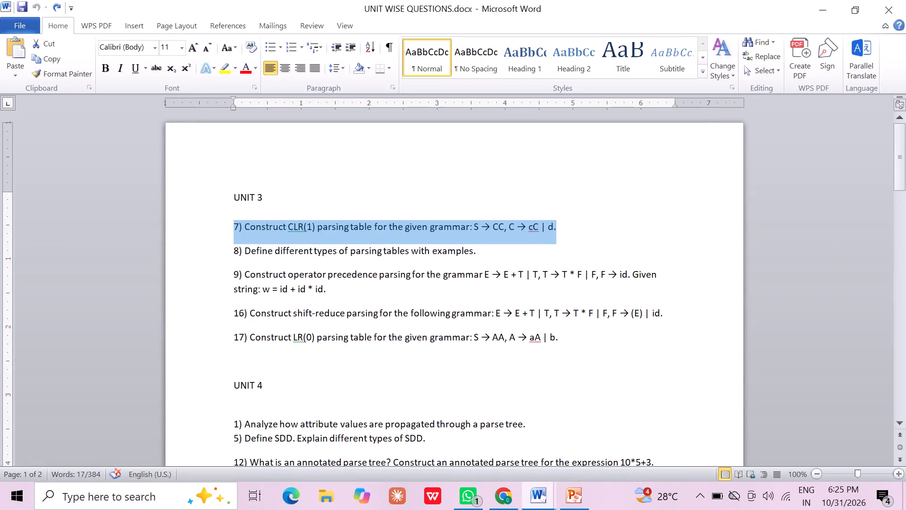
drag(557, 334, 225, 273)
key(ctrl+c)
key(ctrl+c)
key(alt+Tab)
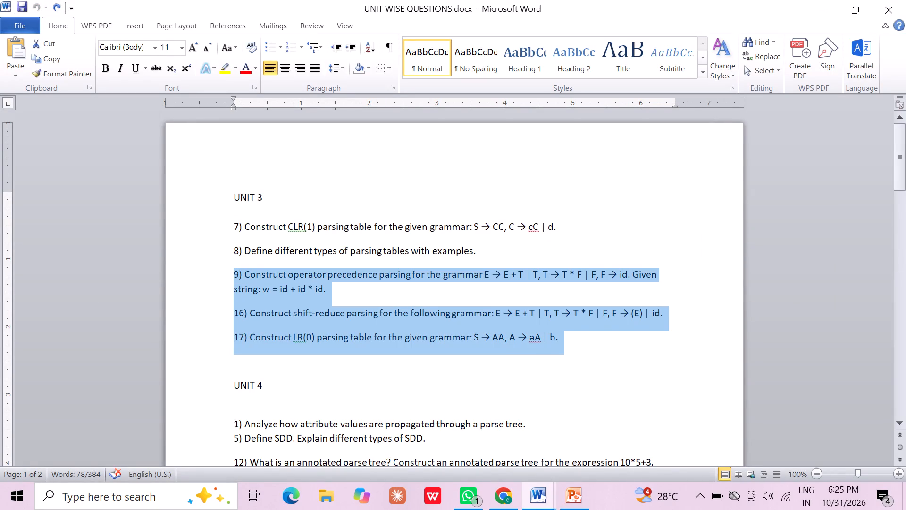
click(289, 336)
key(ctrl+v)
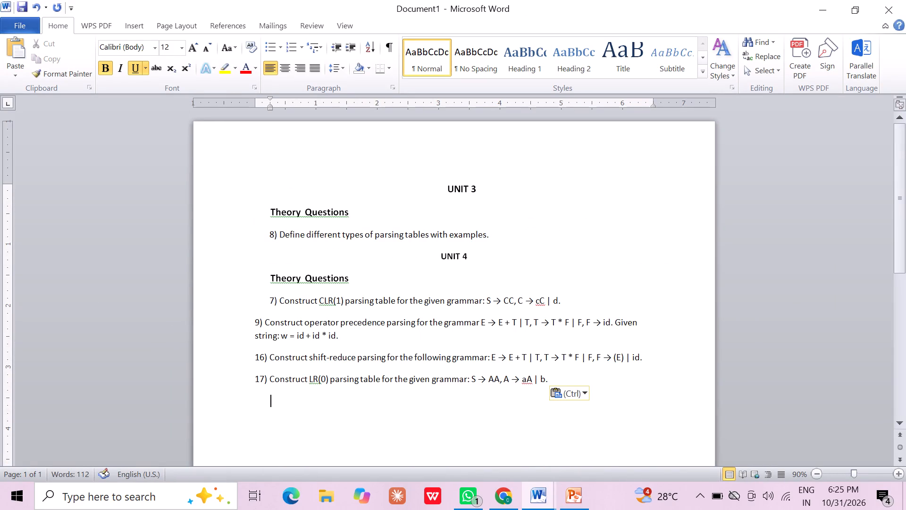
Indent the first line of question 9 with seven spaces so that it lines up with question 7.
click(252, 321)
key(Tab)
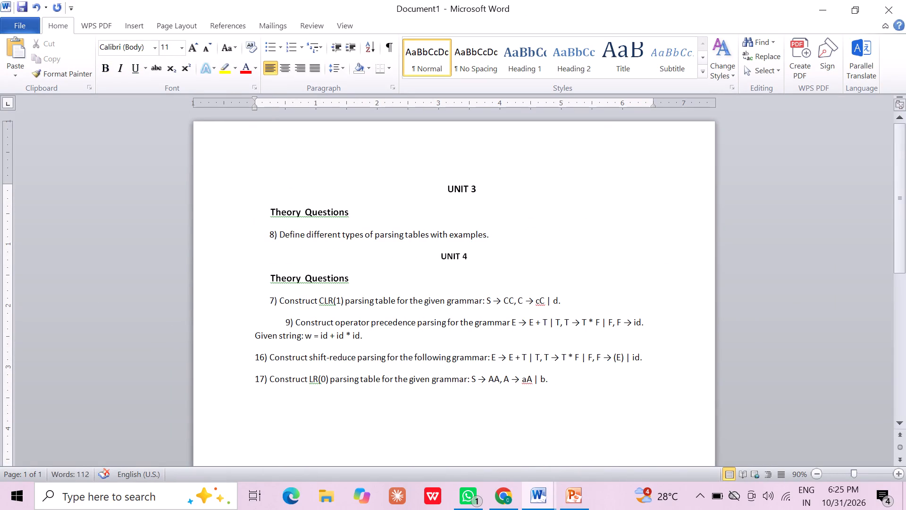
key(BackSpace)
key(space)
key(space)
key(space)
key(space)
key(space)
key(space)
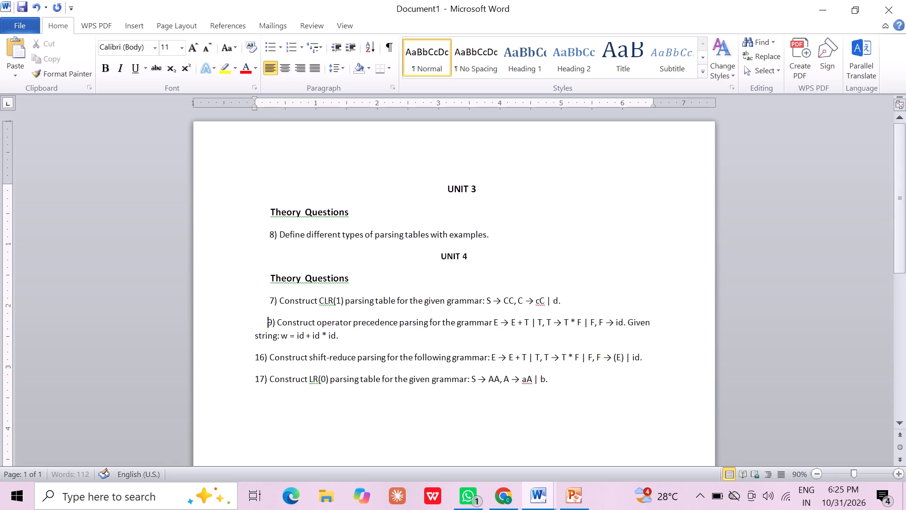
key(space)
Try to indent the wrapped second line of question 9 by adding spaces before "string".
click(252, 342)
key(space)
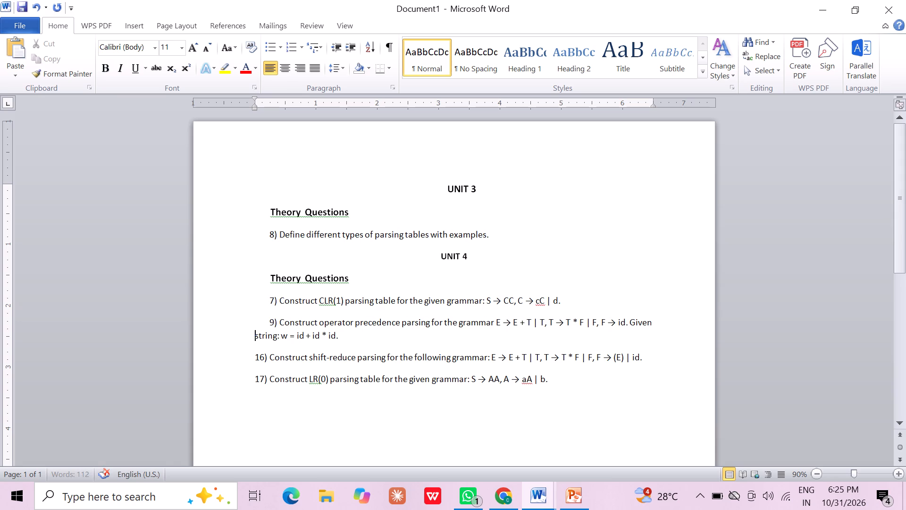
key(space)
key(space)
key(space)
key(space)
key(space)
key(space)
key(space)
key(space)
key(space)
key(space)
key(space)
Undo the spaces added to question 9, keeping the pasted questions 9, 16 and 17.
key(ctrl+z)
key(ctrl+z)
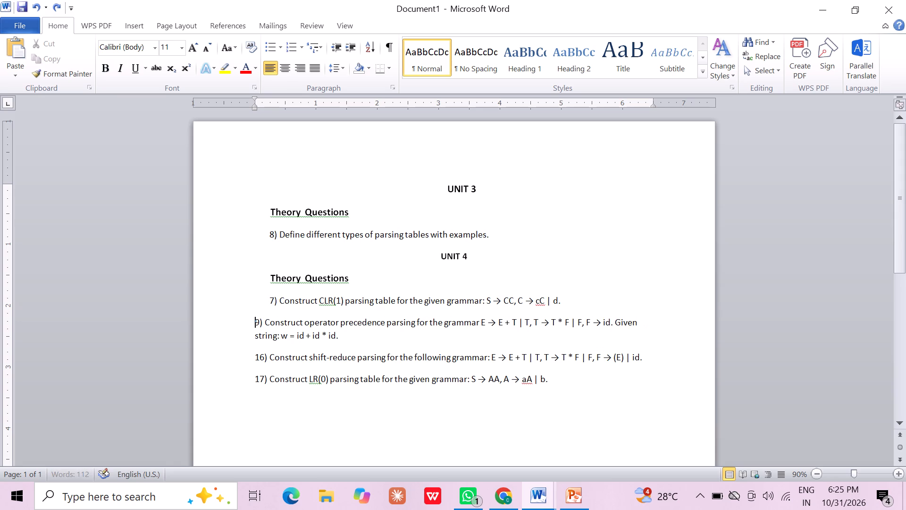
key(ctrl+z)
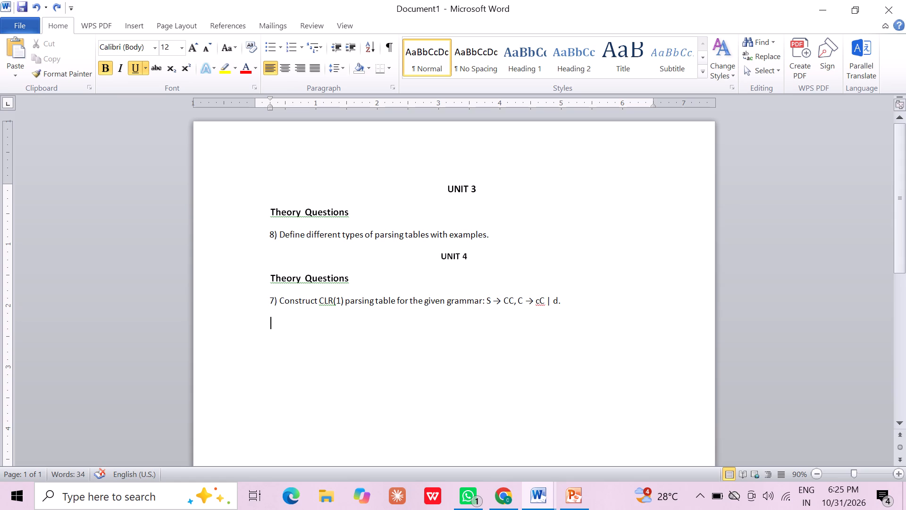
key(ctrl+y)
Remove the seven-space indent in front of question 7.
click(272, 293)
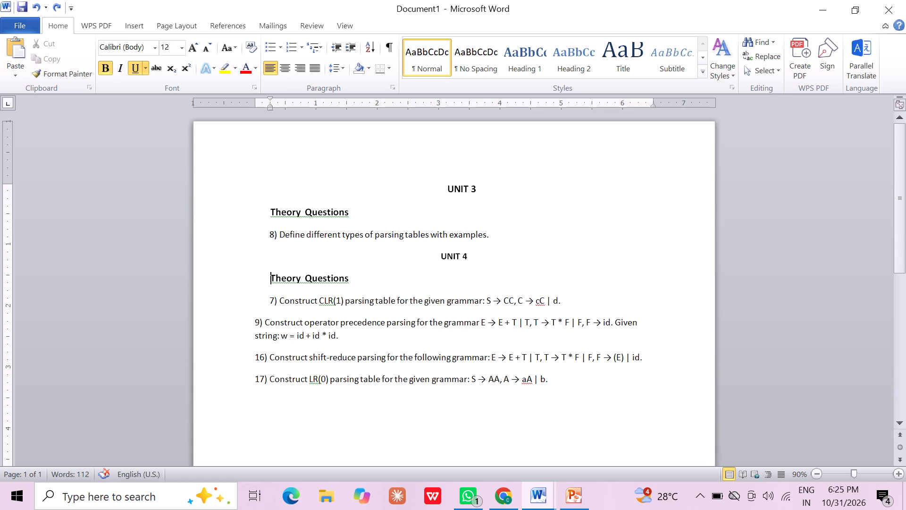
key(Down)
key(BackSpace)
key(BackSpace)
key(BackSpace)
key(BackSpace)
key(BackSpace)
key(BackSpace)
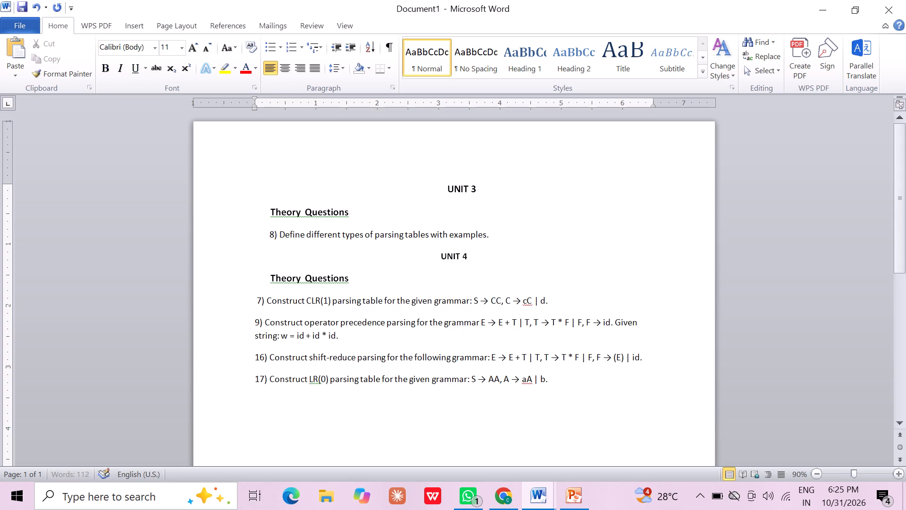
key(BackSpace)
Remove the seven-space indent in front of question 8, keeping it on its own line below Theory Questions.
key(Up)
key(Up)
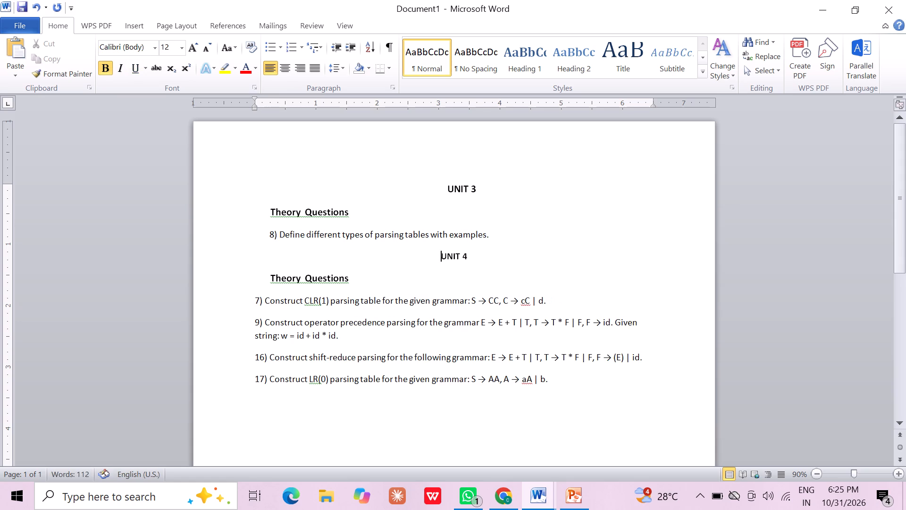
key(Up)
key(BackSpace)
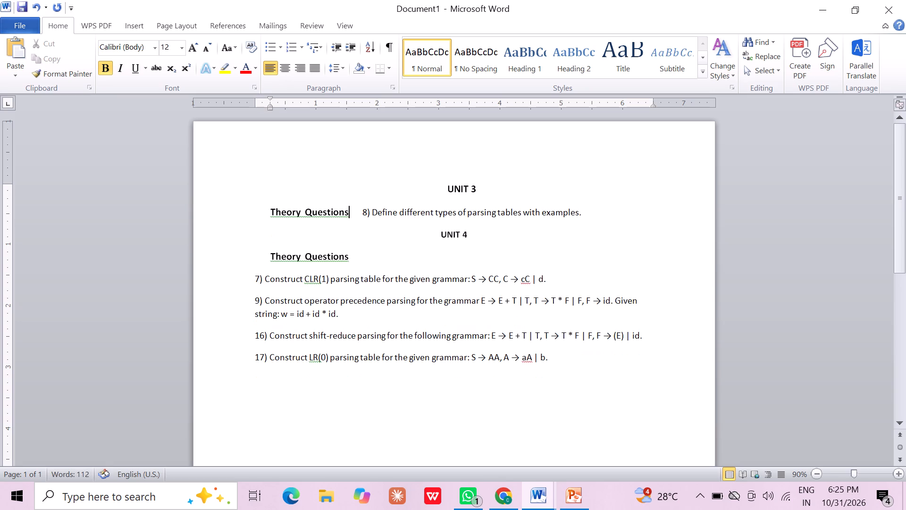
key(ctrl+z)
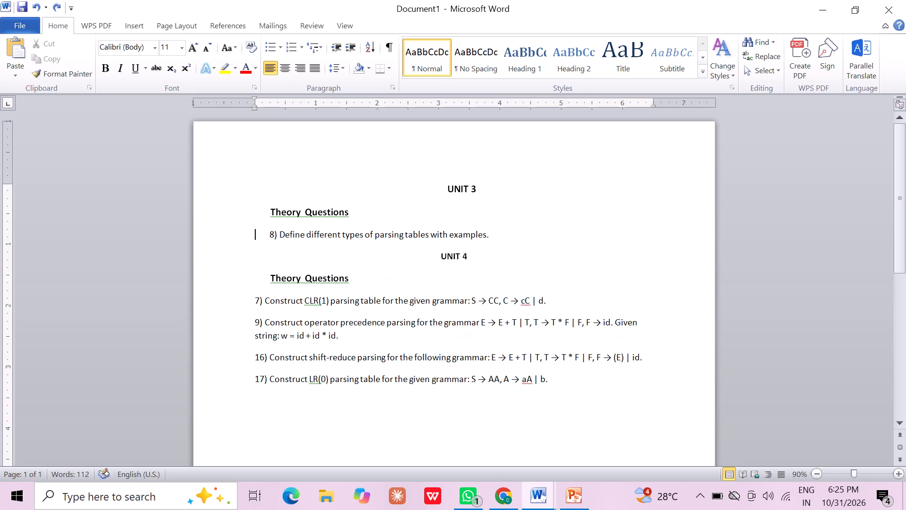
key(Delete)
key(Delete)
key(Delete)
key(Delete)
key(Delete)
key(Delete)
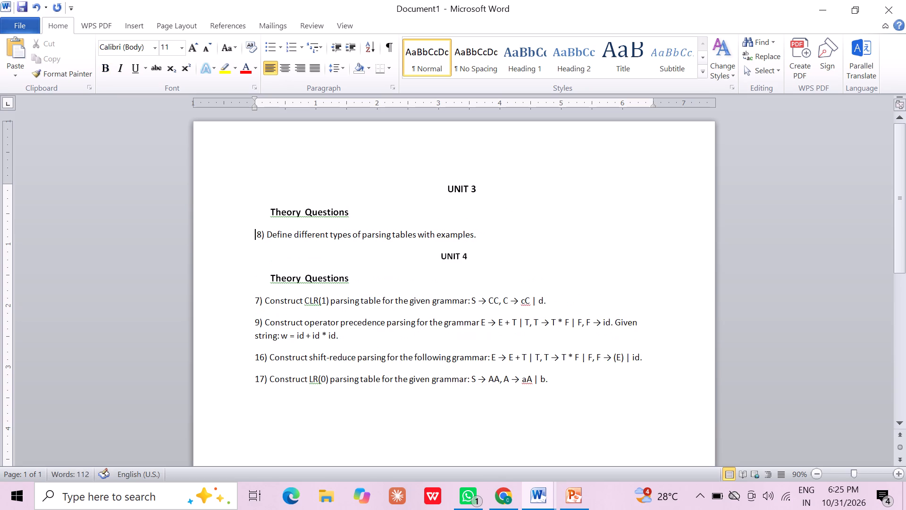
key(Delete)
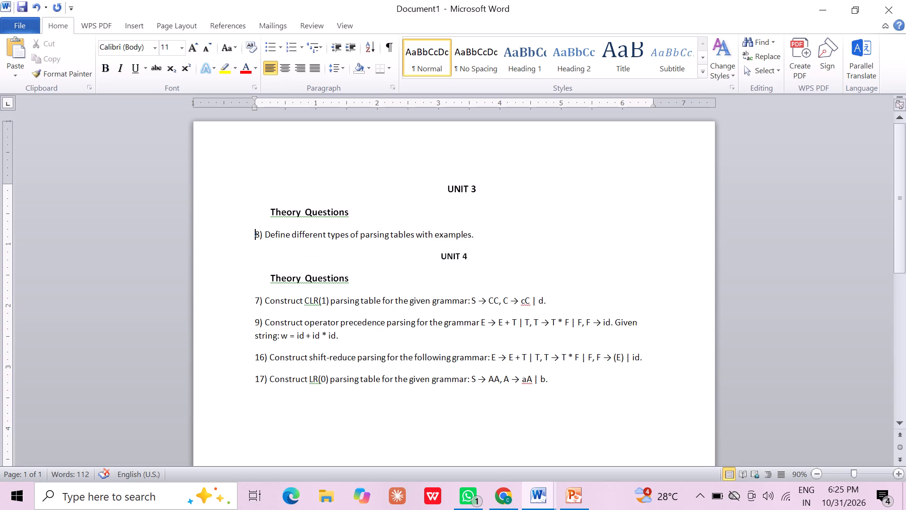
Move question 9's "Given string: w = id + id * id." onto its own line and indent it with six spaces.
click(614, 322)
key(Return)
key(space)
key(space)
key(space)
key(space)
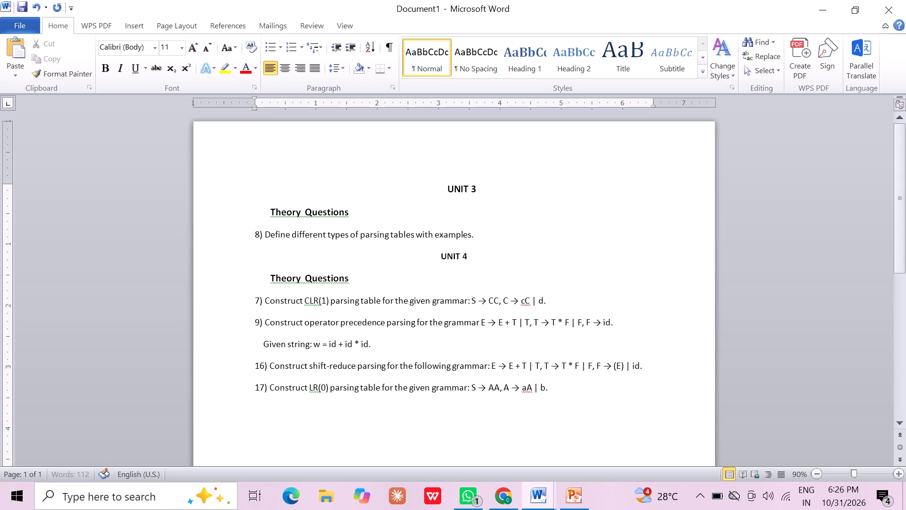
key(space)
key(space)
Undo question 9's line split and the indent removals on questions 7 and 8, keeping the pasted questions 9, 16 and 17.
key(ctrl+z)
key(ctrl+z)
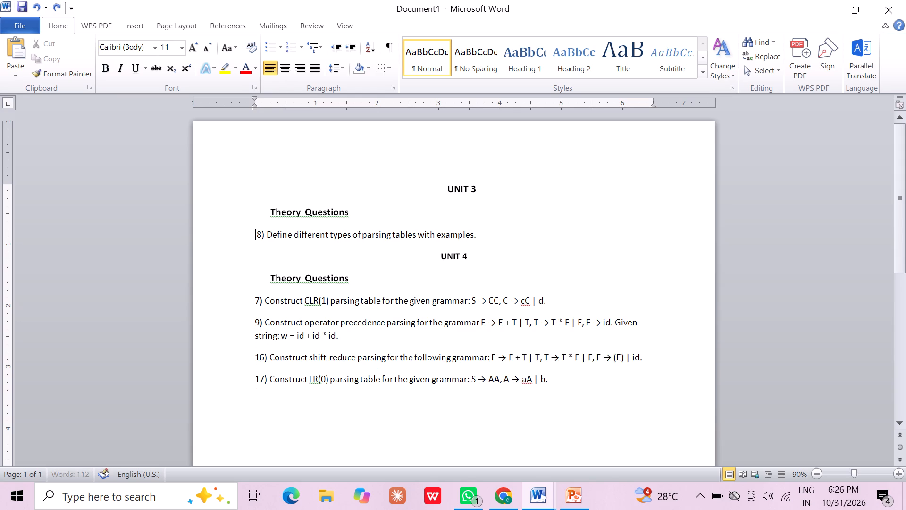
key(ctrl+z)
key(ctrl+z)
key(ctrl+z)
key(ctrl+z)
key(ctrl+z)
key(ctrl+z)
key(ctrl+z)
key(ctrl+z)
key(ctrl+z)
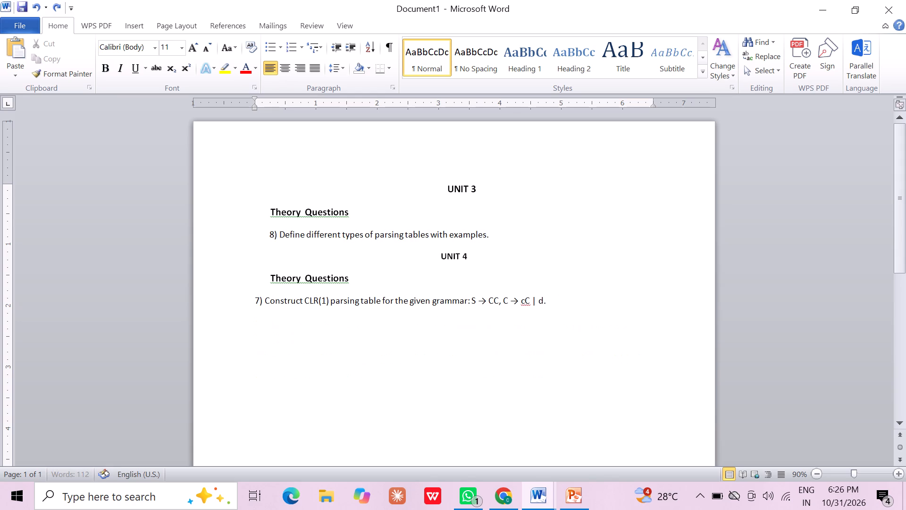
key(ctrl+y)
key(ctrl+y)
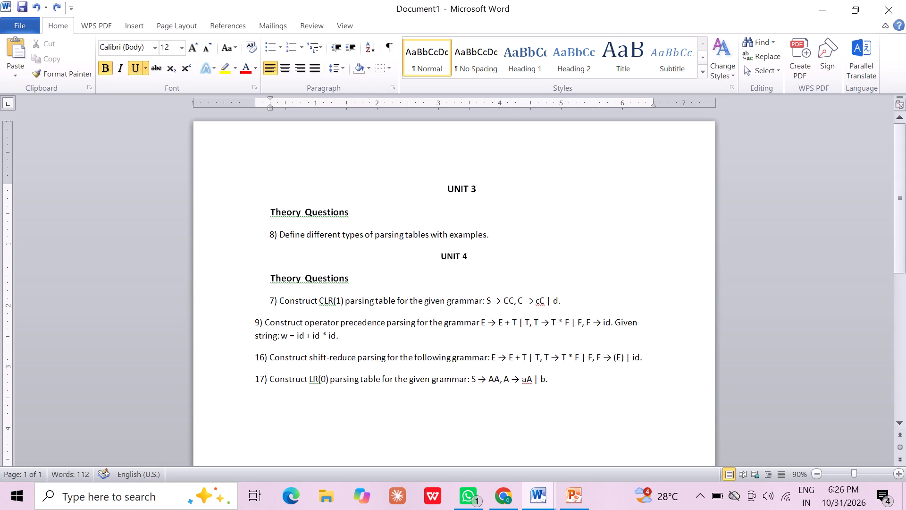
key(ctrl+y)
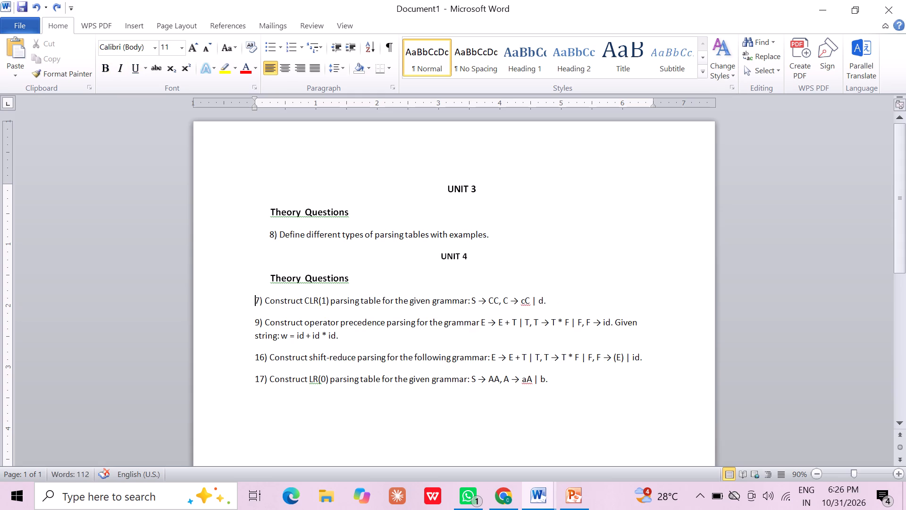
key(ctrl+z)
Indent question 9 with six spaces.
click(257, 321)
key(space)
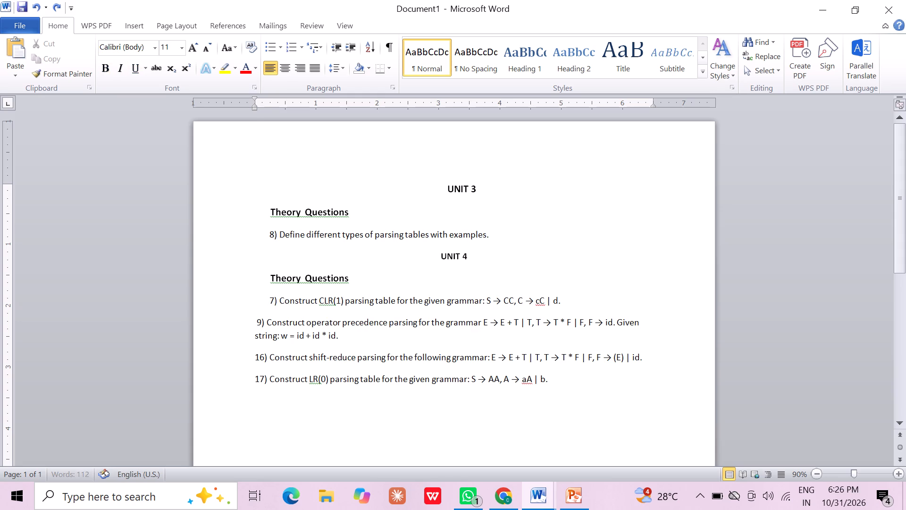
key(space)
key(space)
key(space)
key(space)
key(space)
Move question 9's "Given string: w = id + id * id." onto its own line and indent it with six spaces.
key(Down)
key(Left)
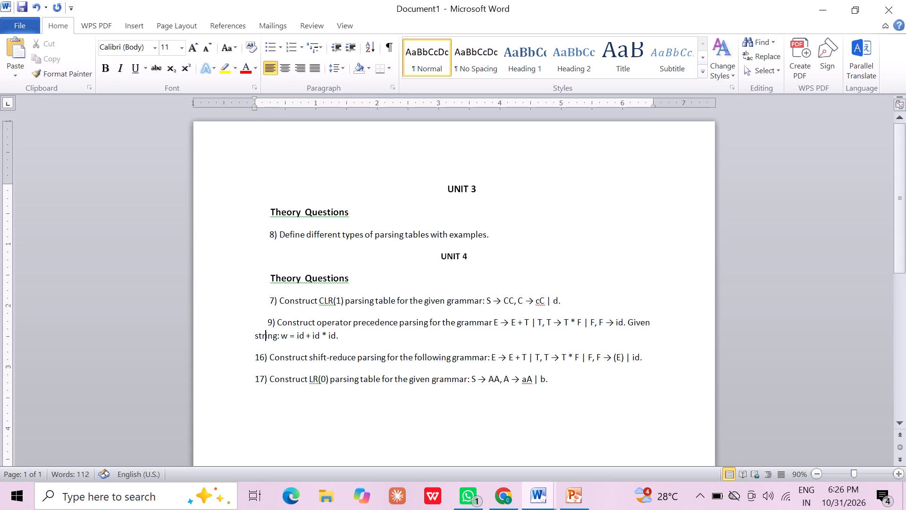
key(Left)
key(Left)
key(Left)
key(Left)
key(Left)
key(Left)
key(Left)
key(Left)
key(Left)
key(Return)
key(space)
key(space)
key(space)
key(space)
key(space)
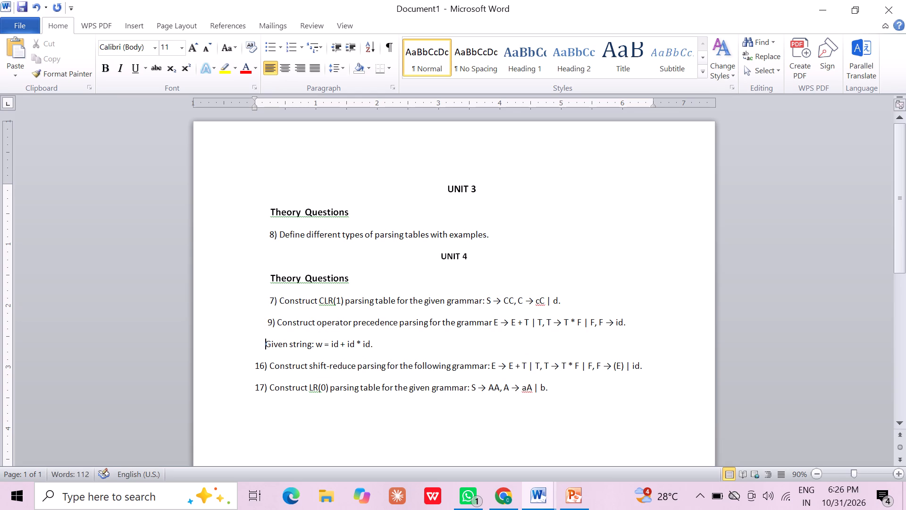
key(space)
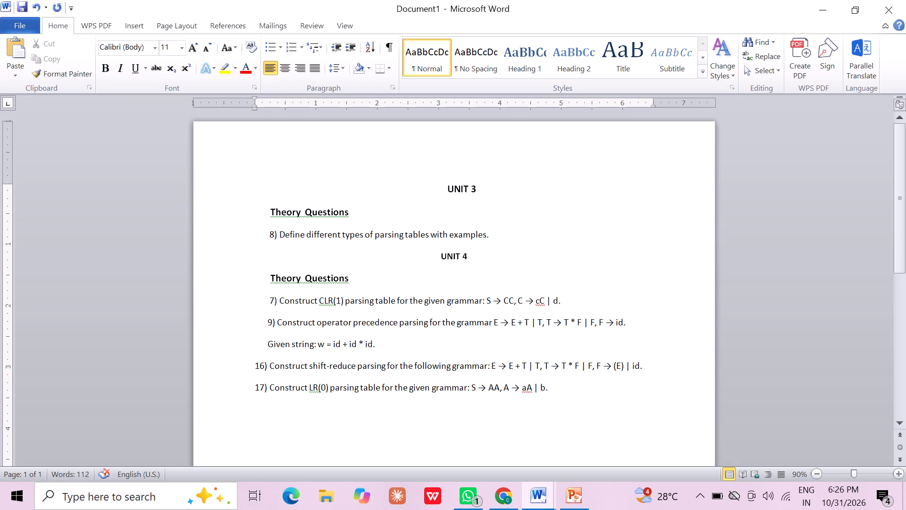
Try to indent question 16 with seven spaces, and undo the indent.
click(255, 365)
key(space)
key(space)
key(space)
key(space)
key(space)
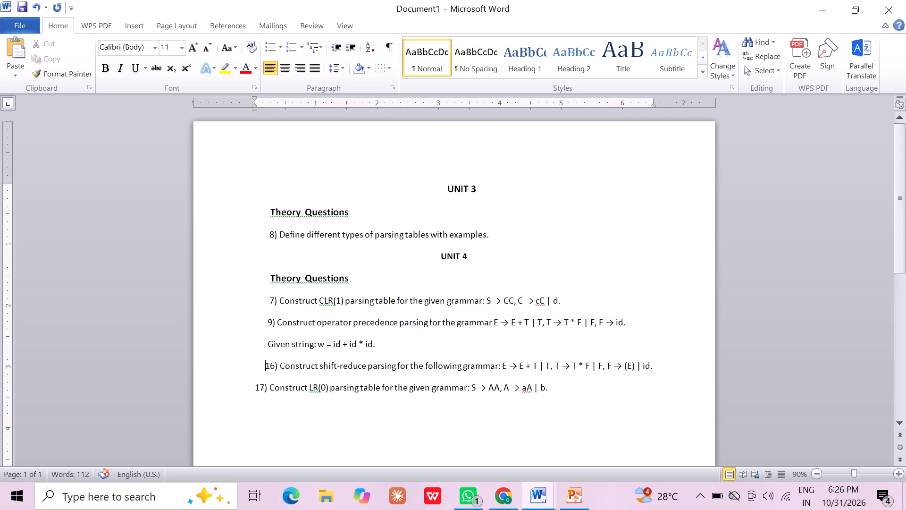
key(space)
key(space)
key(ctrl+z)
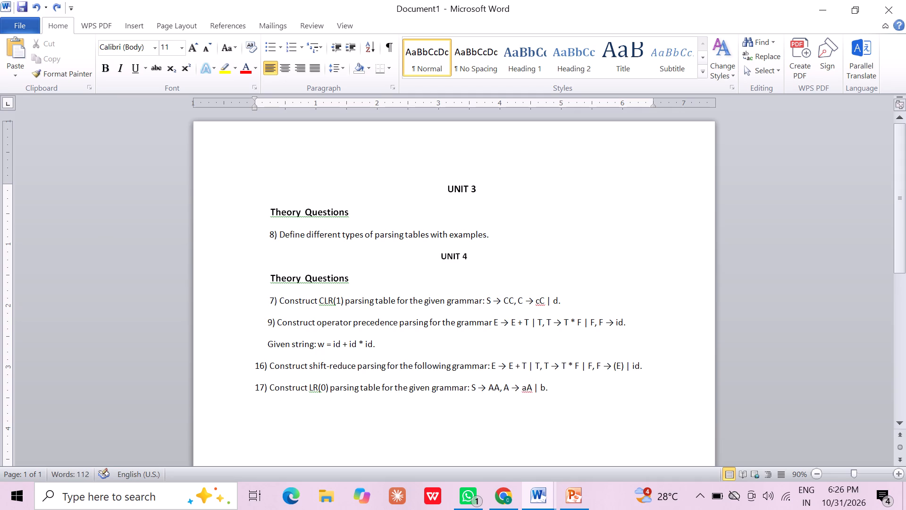
Start a new line directly below the Theory Questions heading under UNIT 4.
click(568, 391)
click(524, 236)
click(498, 253)
click(369, 283)
key(Return)
key(alt+Tab)
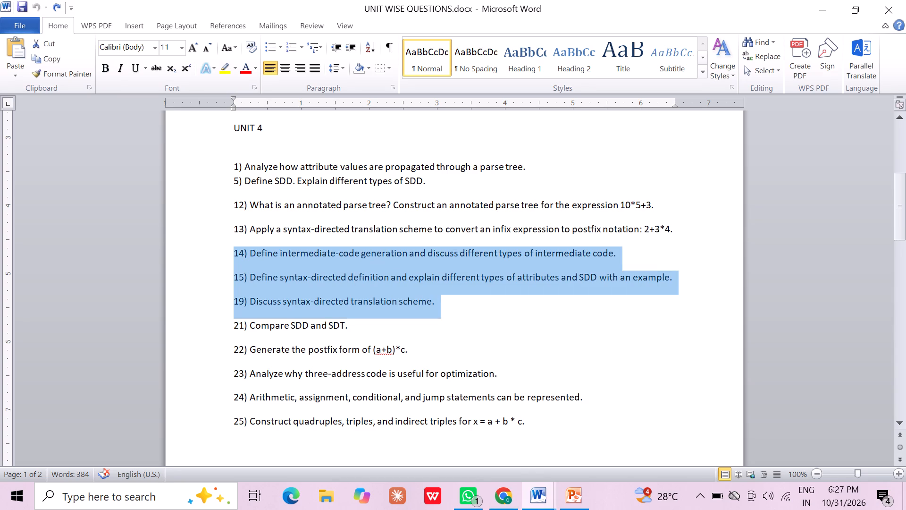
key(ctrl+c)
key(ctrl+c)
key(ctrl+c)
key(alt+Tab)
key(alt+Tab)
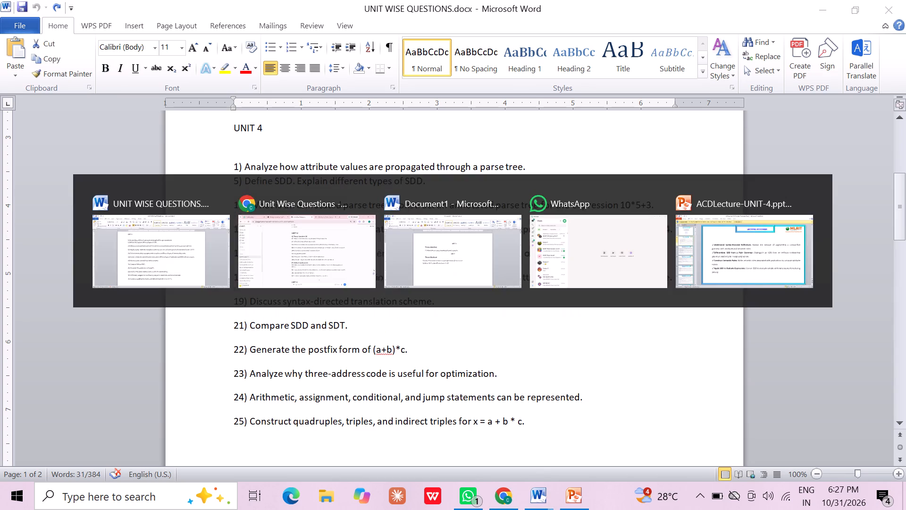
key(ctrl+v)
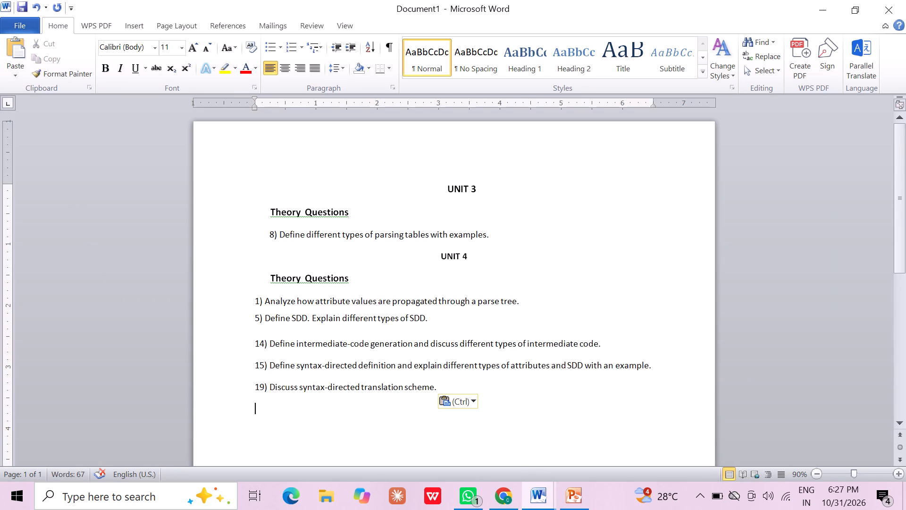
Check ChatGPT's UNIT-IV theory list again and copy questions 21 through 24 from UNIT WISE QUESTIONS.docx for Document1.
key(alt+Tab)
key(alt+Tab)
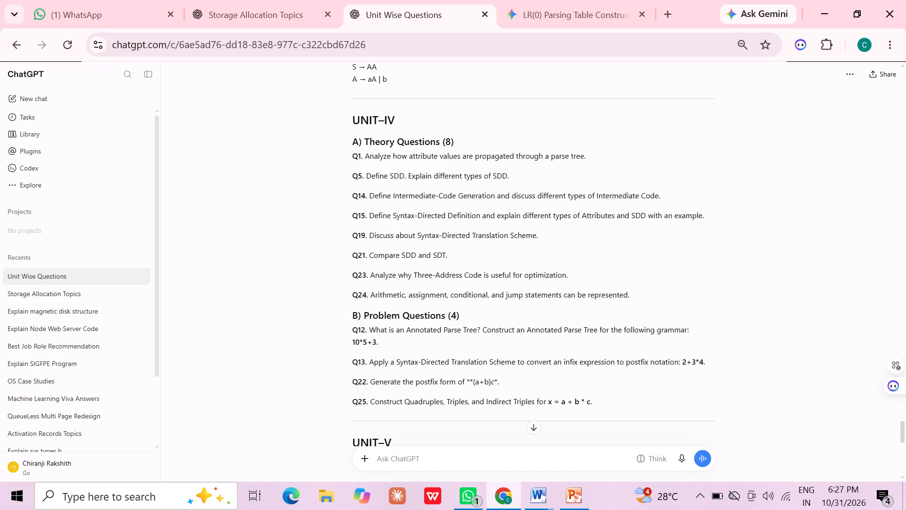
key(alt+Tab)
key(alt+Tab)
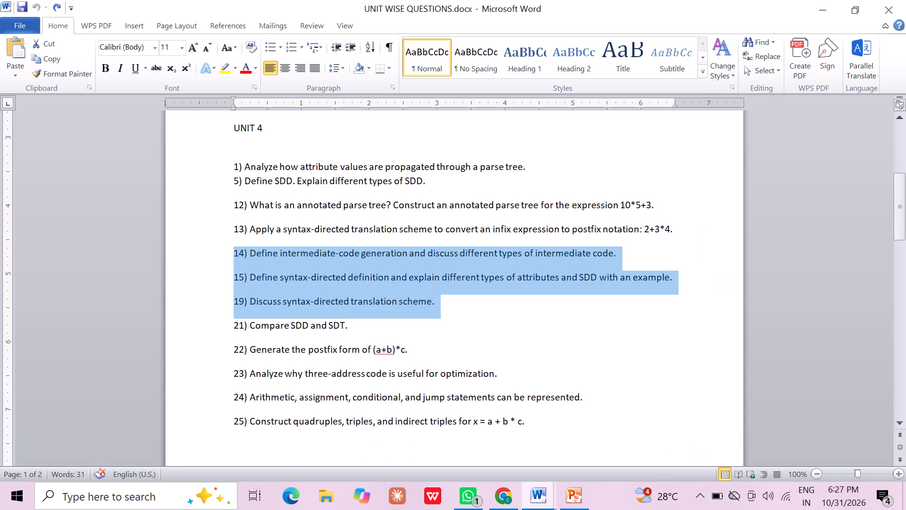
drag(230, 322, 618, 405)
key(ctrl+c)
key(ctrl+c)
key(alt+Tab)
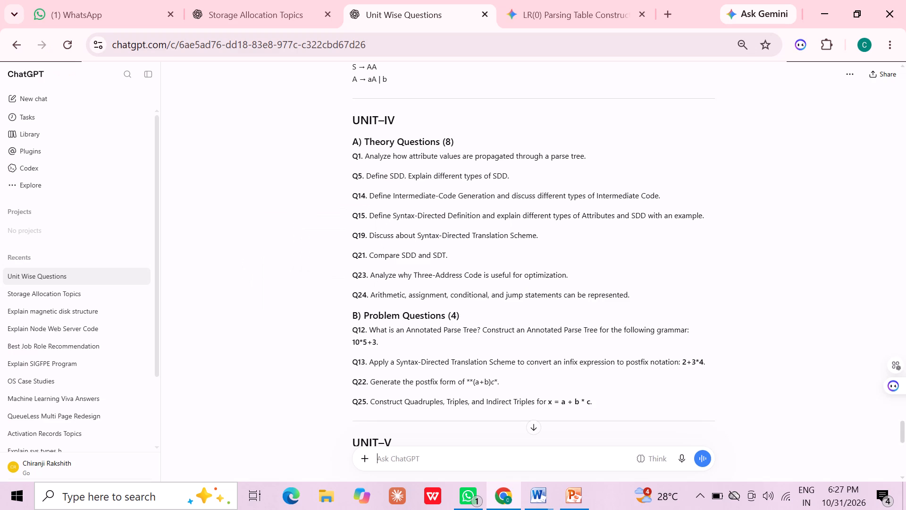
key(alt+Tab)
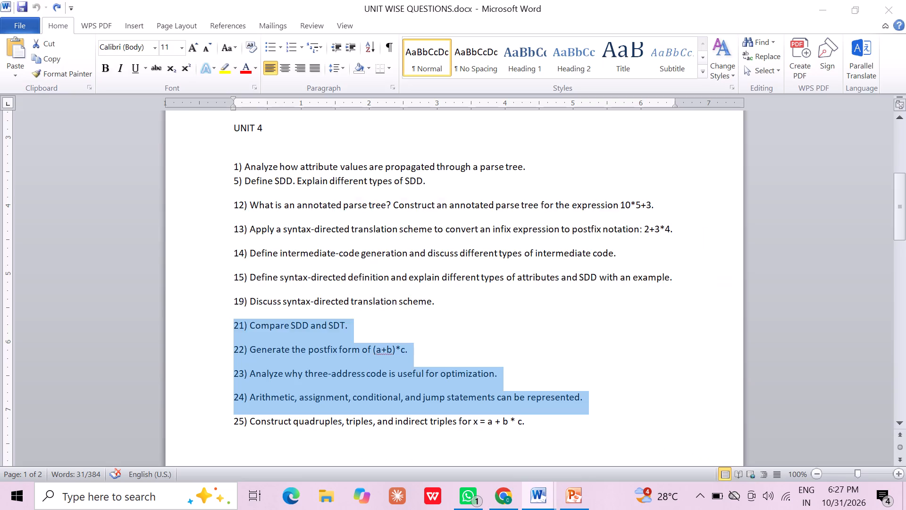
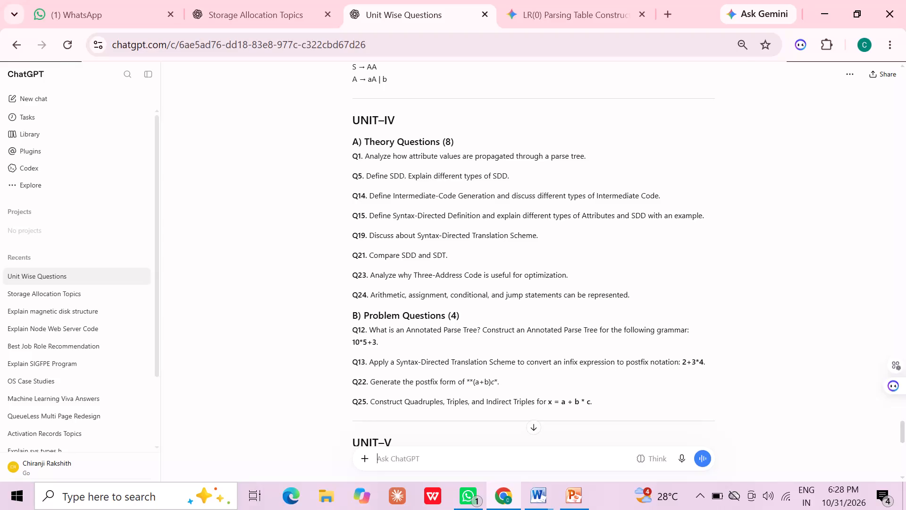
Delete question 22 on the postfix form of (a+b)*c from the UNIT 4 theory questions in Document1.
triple_click(338, 382)
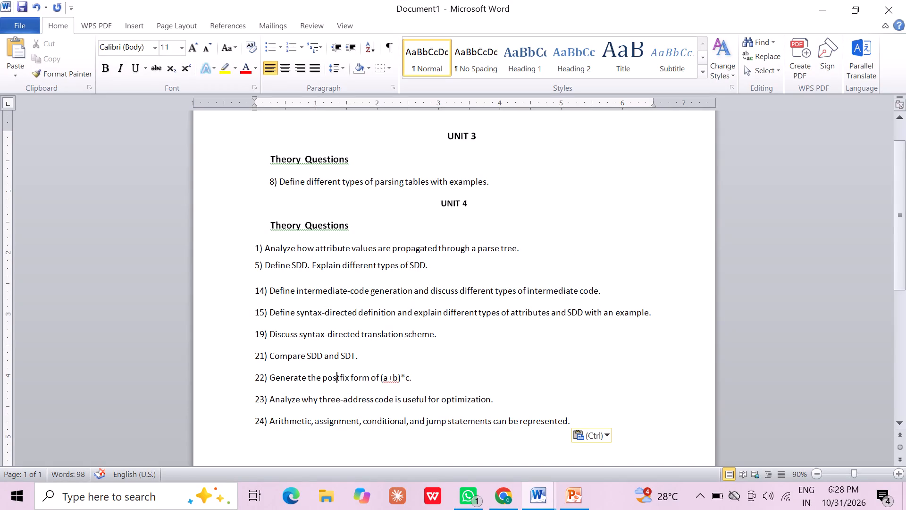
key(BackSpace)
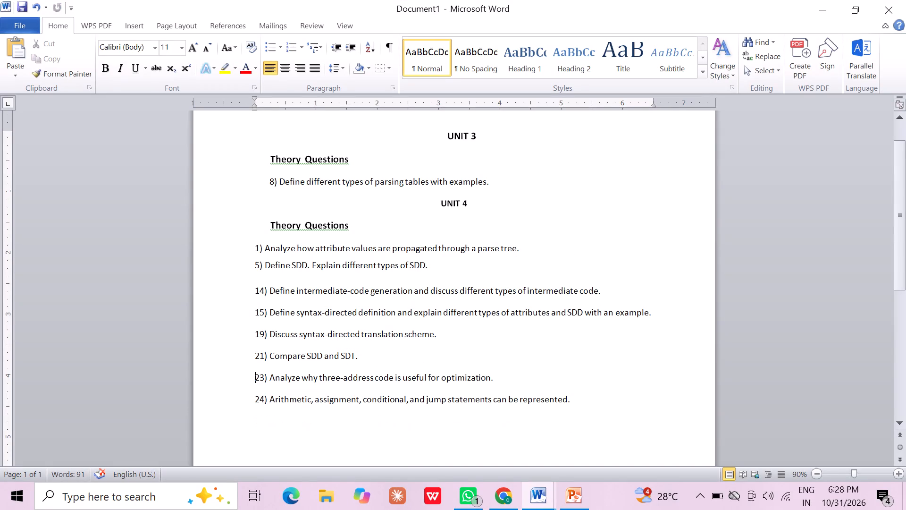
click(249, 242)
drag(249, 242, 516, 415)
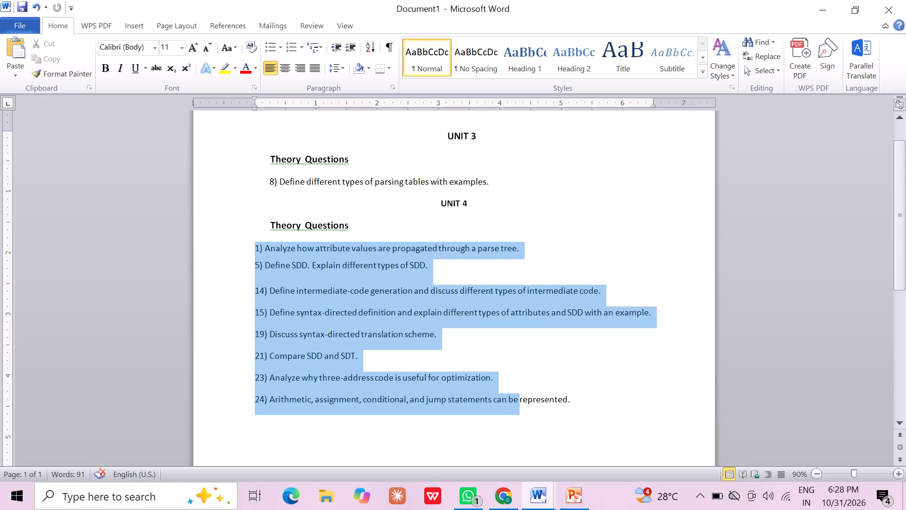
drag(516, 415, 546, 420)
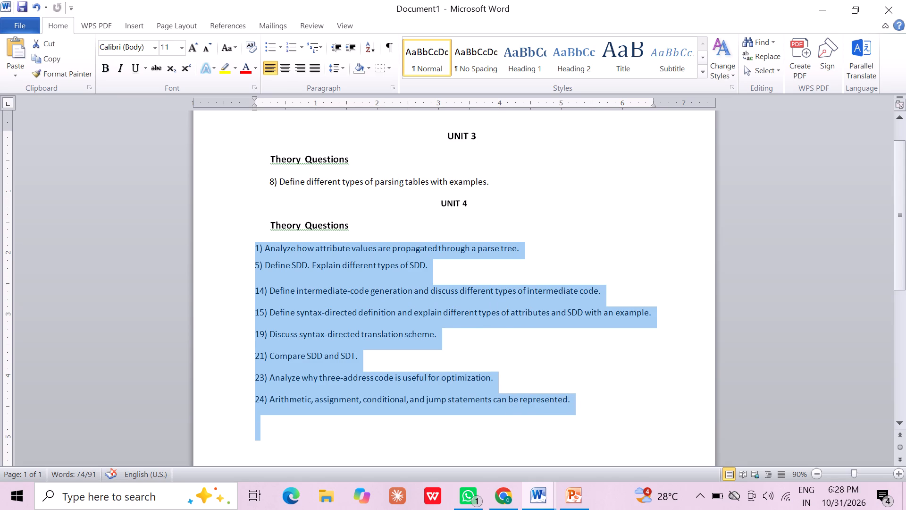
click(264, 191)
Indent questions 1 and 5 under UNIT 4 with leading spaces to line up beneath the Theory Questions heading.
click(251, 246)
key(space)
key(space)
key(space)
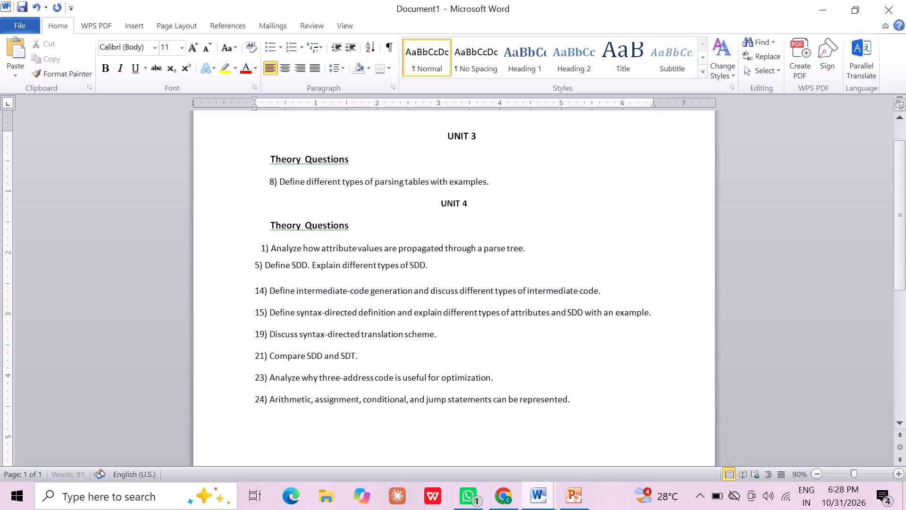
key(space)
key(space)
key(space)
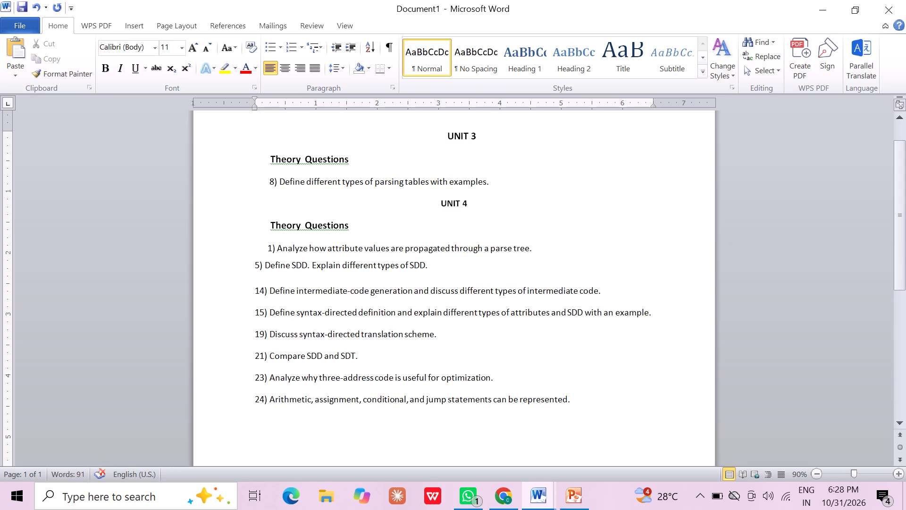
click(250, 263)
key(space)
key(space)
key(space)
key(space)
key(space)
key(space)
key(space)
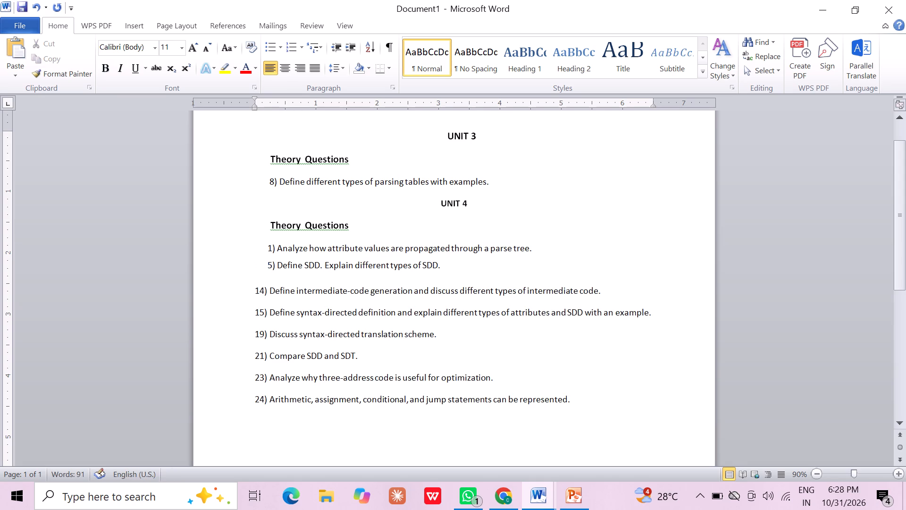
Indent questions 14 and 15 under UNIT 4 with leading spaces to match the questions above.
click(253, 296)
key(space)
key(space)
key(space)
key(space)
key(space)
key(space)
key(space)
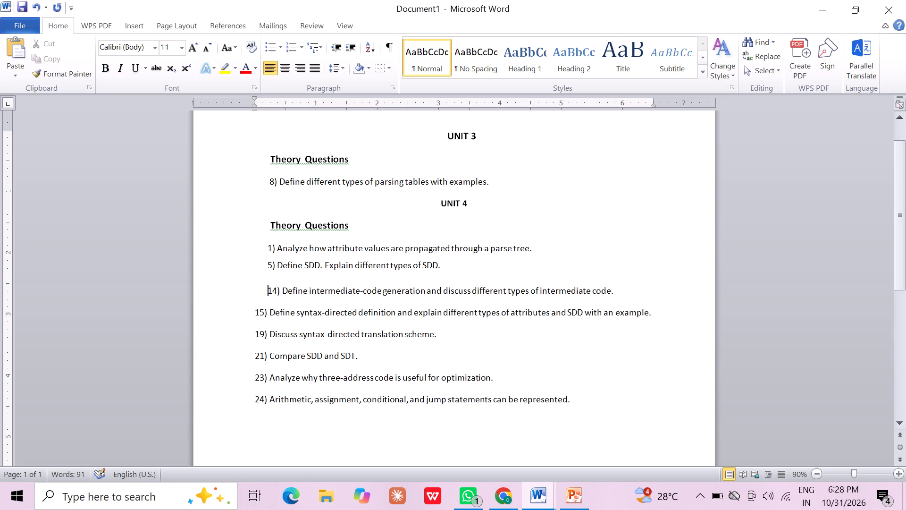
click(252, 314)
key(space)
key(space)
key(space)
key(space)
key(space)
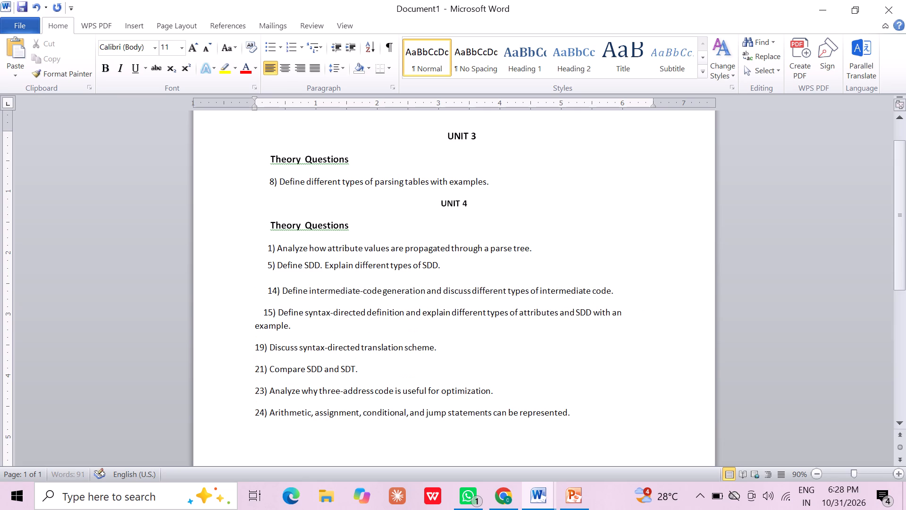
key(space)
key(space)
key(space)
Try to indent the wrapped second line of question 15, starting at "example.", with leading spaces.
click(250, 328)
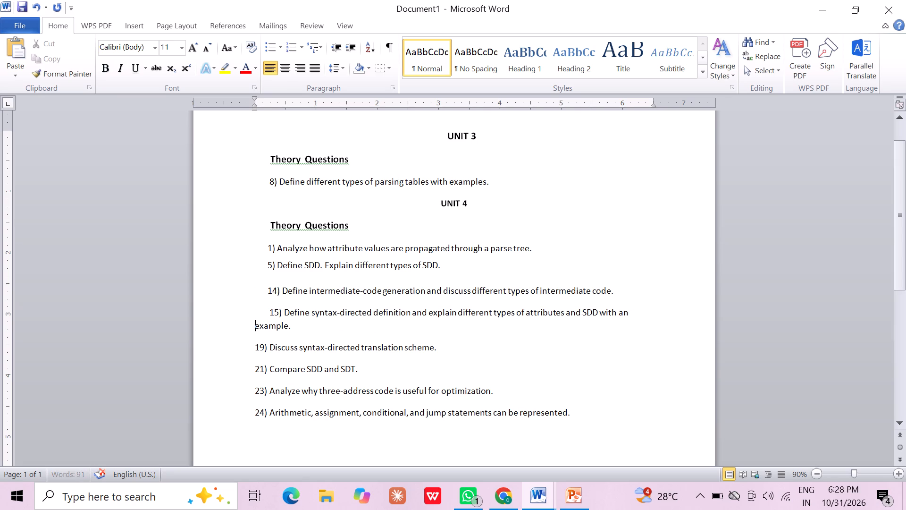
key(space)
key(space)
key(space)
key(space)
key(space)
key(space)
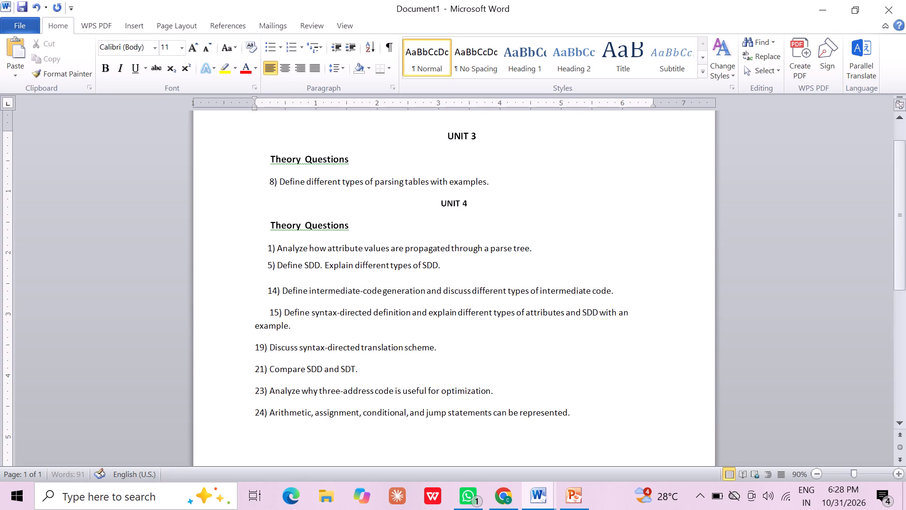
key(space)
Indent questions 19 and 21 under UNIT 4 with leading spaces to match the questions above.
click(254, 353)
key(space)
key(space)
key(space)
key(space)
key(space)
key(space)
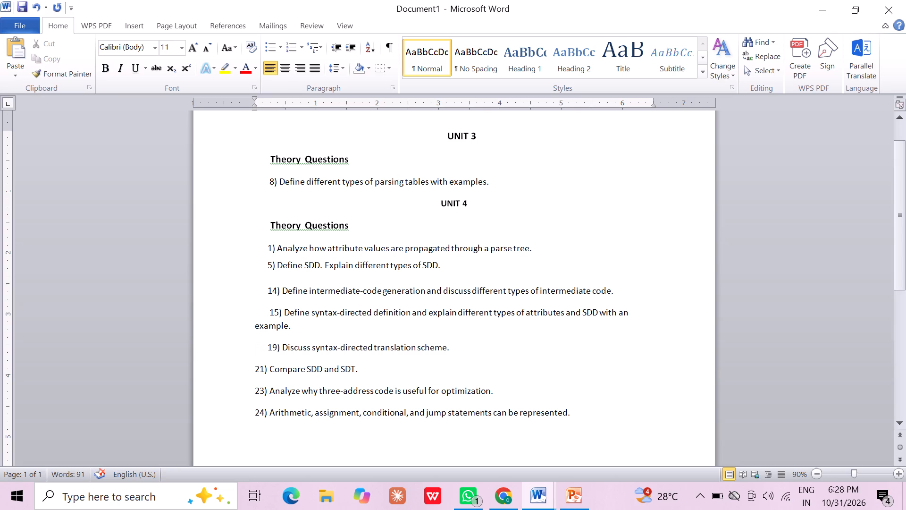
click(258, 370)
key(Left)
key(space)
key(space)
key(space)
key(space)
key(space)
key(Down)
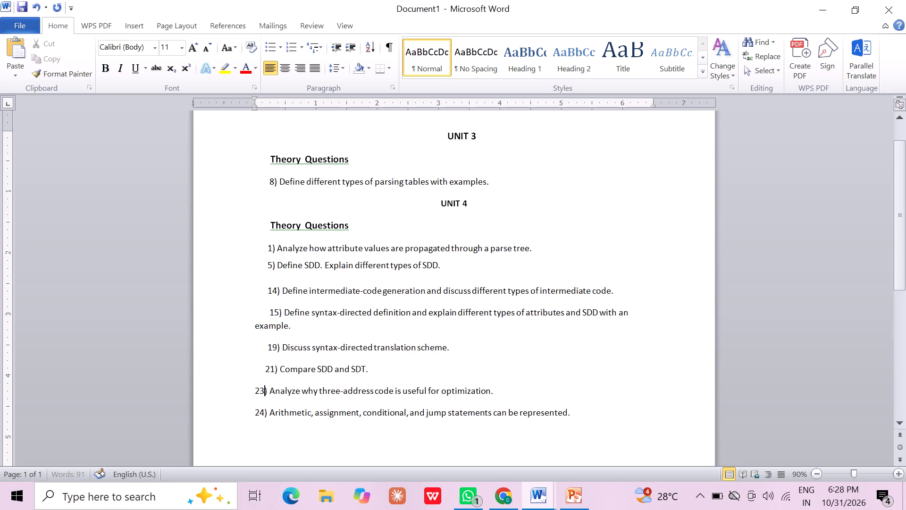
Indent questions 23 and 24 under UNIT 4 with four leading spaces each.
key(Left)
key(Left)
key(space)
key(space)
key(space)
key(space)
key(Down)
key(Left)
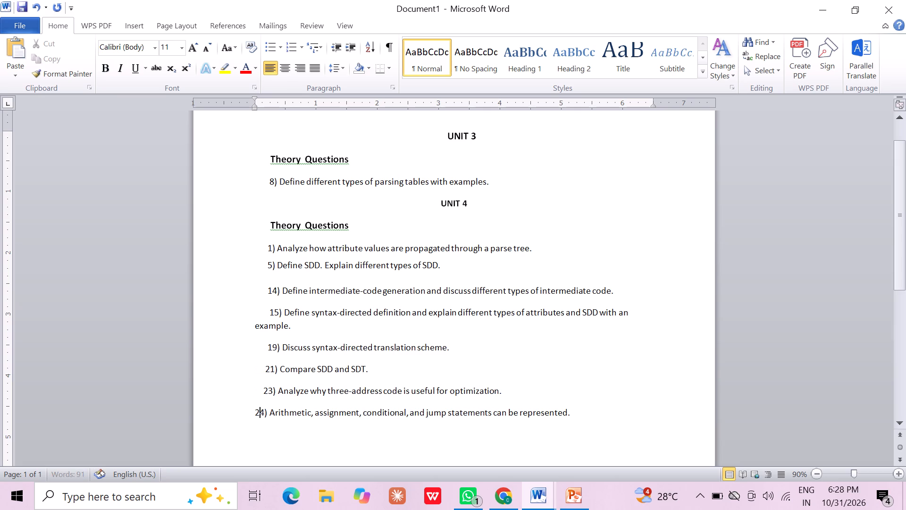
key(Left)
key(space)
key(space)
key(space)
key(space)
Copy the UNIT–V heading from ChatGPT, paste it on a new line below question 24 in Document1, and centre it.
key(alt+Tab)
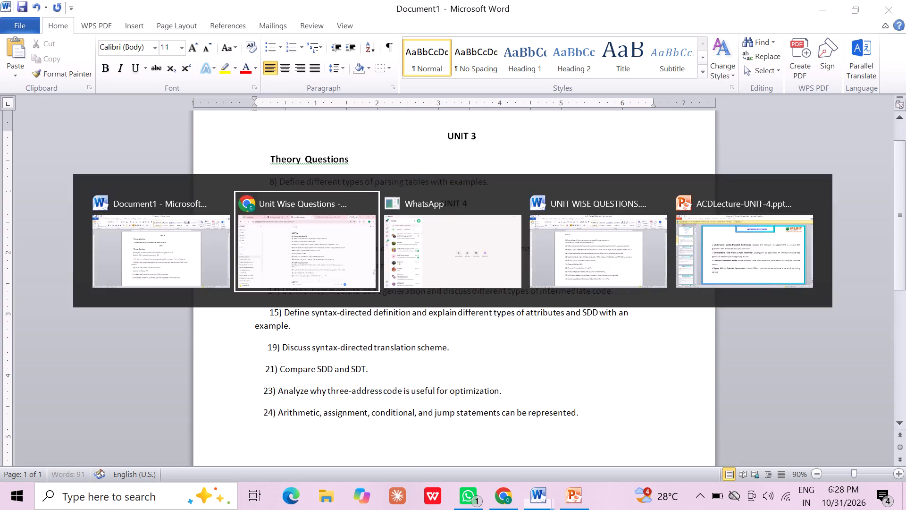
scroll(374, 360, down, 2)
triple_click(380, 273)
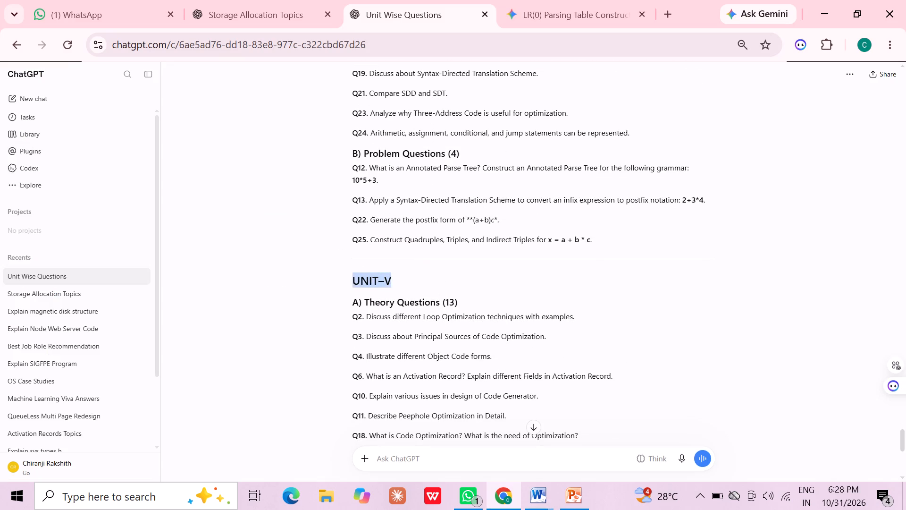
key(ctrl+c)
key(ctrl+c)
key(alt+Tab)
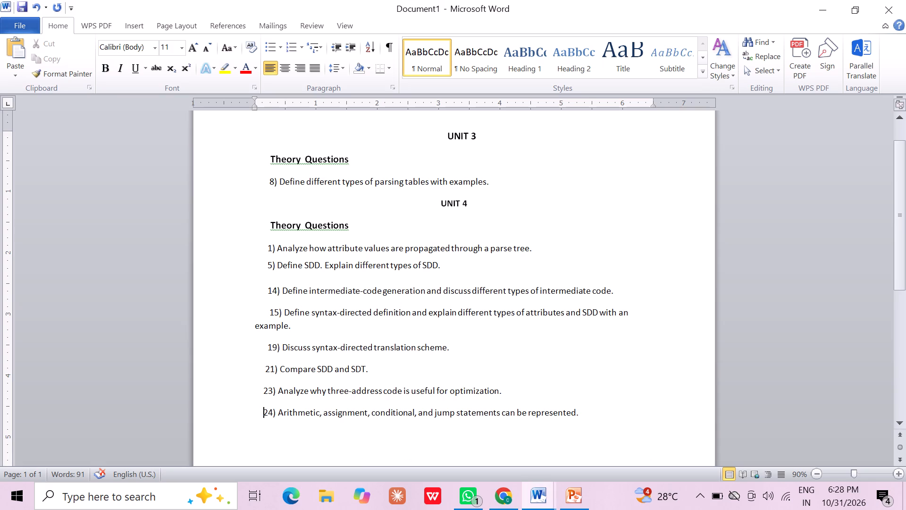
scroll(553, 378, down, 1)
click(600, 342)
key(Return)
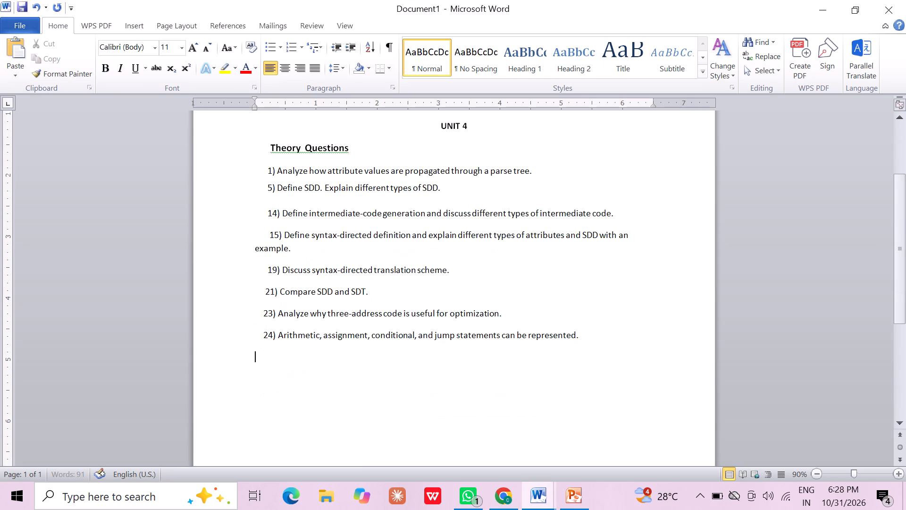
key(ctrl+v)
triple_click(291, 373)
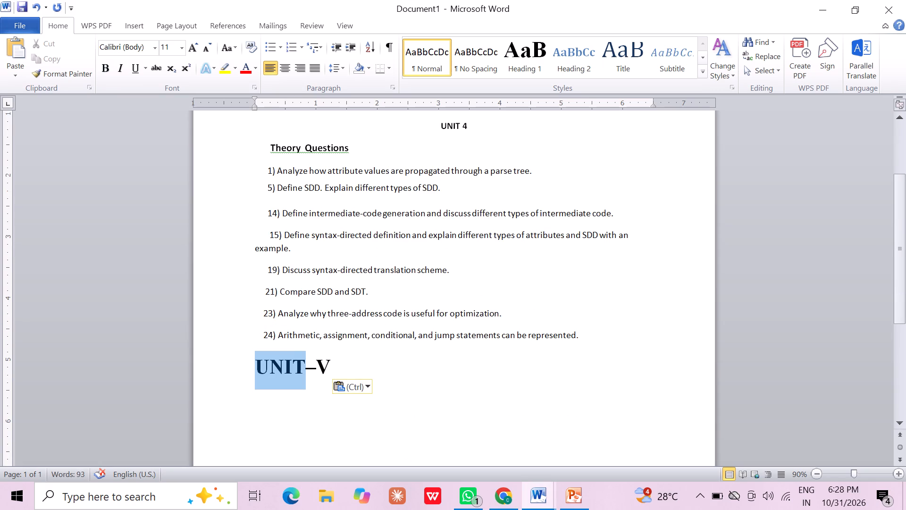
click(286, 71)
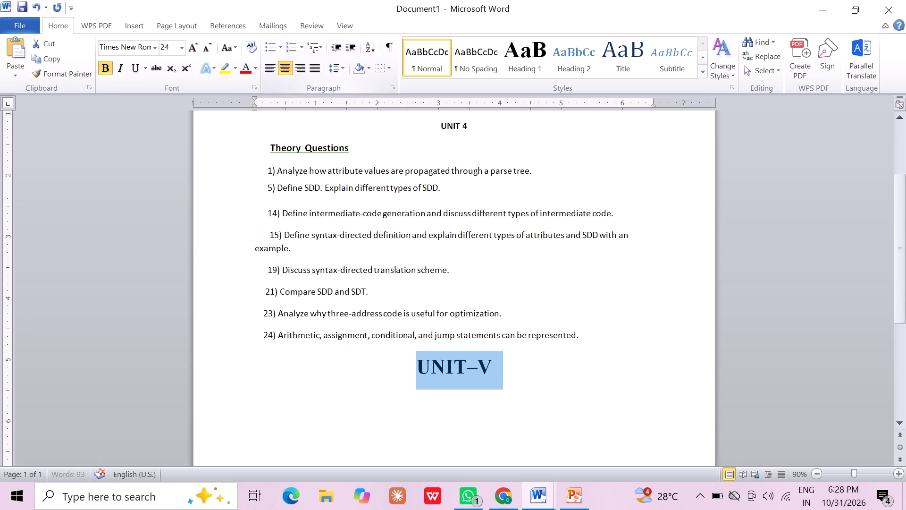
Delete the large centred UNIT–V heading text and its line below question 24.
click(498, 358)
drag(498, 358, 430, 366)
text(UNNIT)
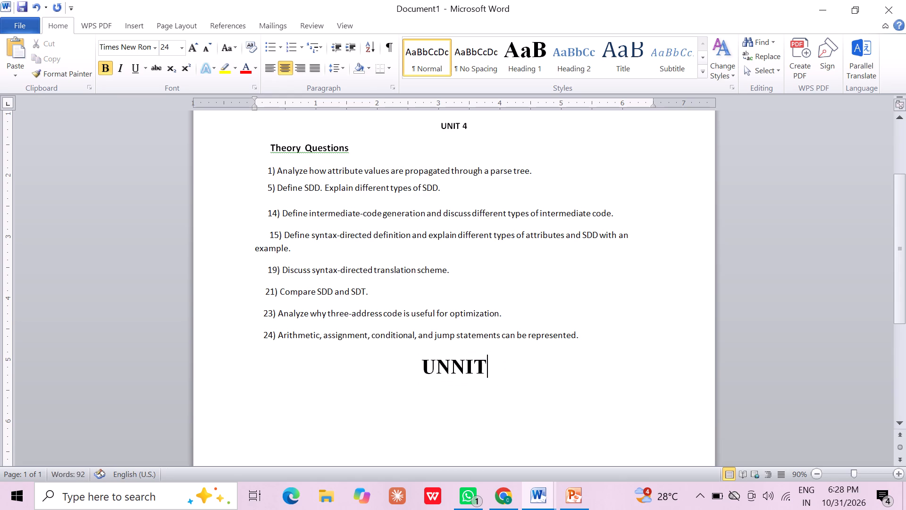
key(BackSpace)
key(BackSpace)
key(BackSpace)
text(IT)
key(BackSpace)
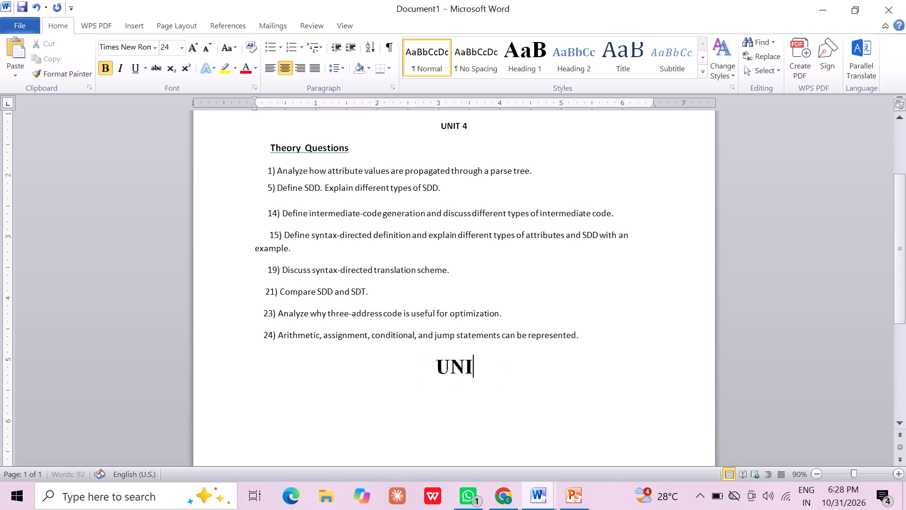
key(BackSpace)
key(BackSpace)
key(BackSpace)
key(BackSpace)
Add the heading UNIT 5 on a new line below question 24, bold and centred.
key(Return)
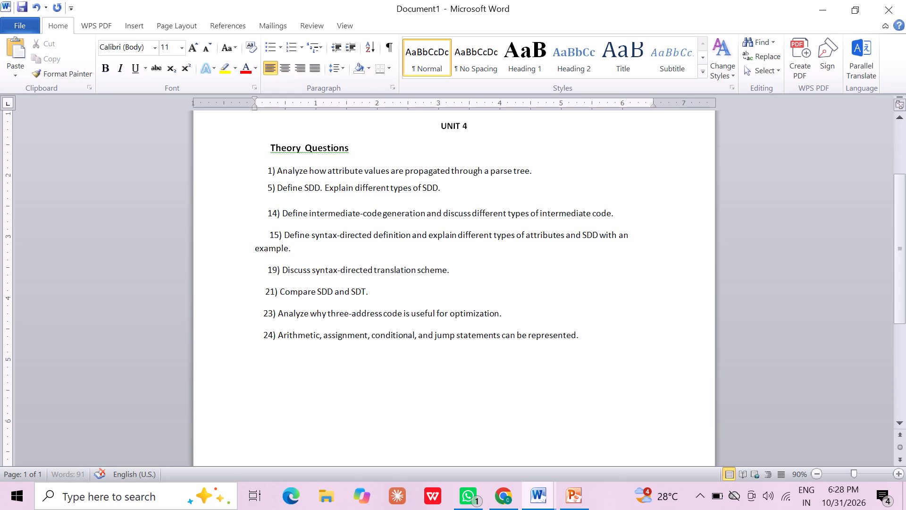
text(UNIT 5)
triple_click(264, 352)
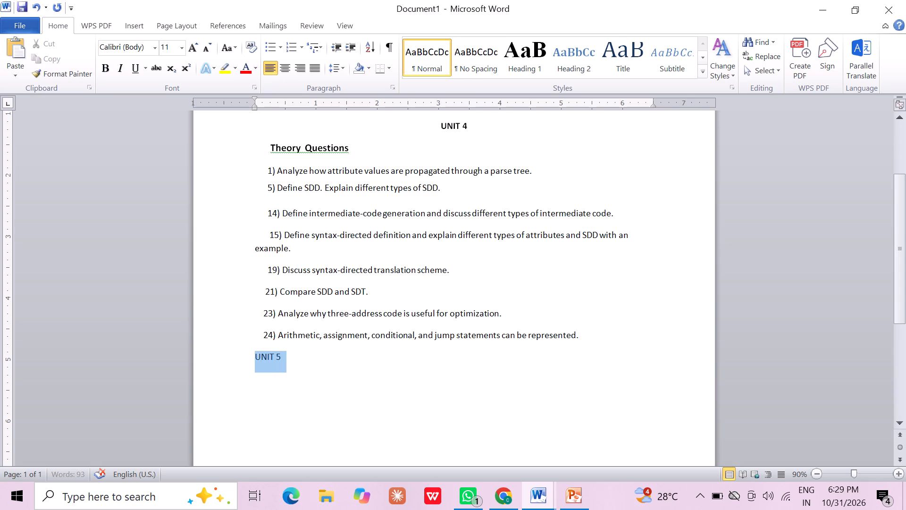
click(268, 336)
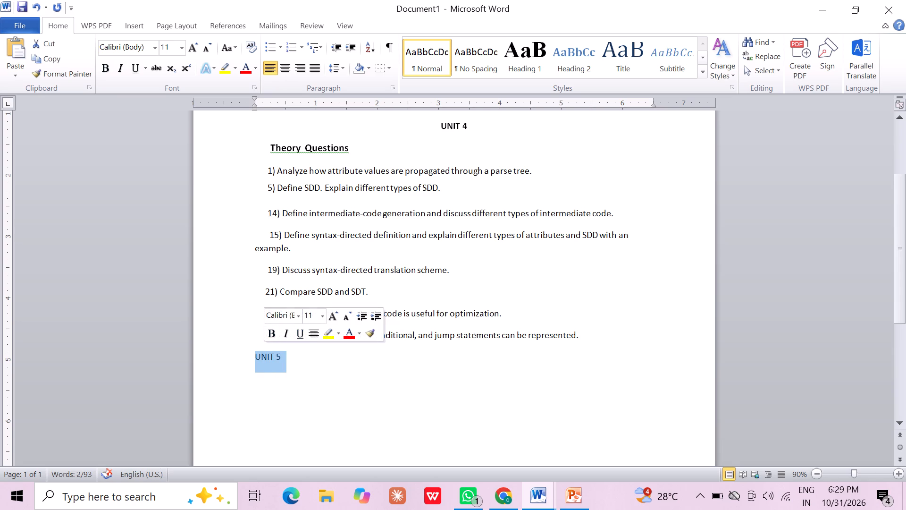
click(267, 333)
click(275, 332)
click(309, 333)
click(474, 366)
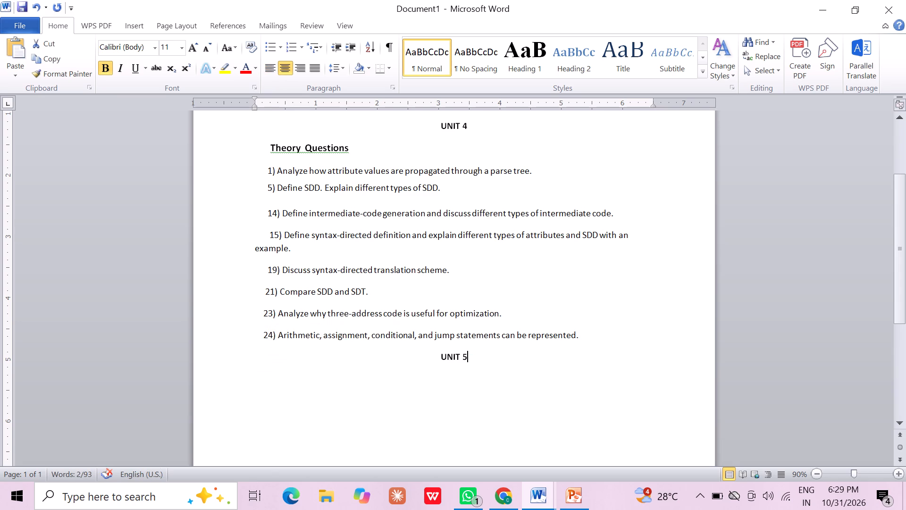
Start a left-aligned line below UNIT 5 and copy the Theory Questions heading from UNIT 4 there.
key(Return)
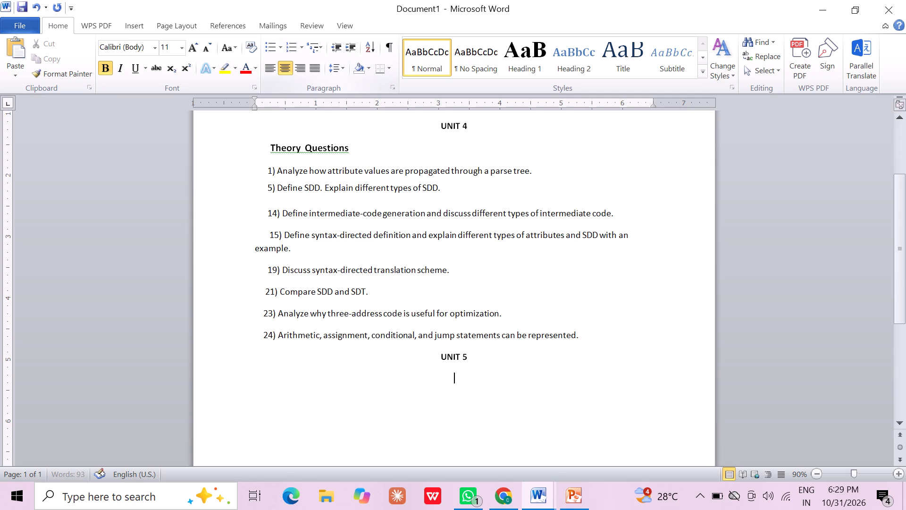
click(271, 68)
triple_click(310, 142)
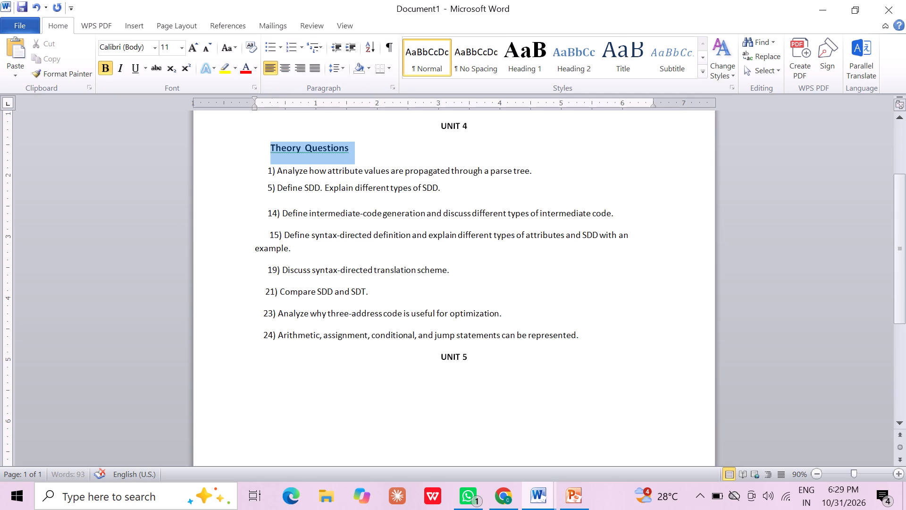
key(ctrl+c)
key(ctrl+c)
click(291, 396)
key(ctrl+v)
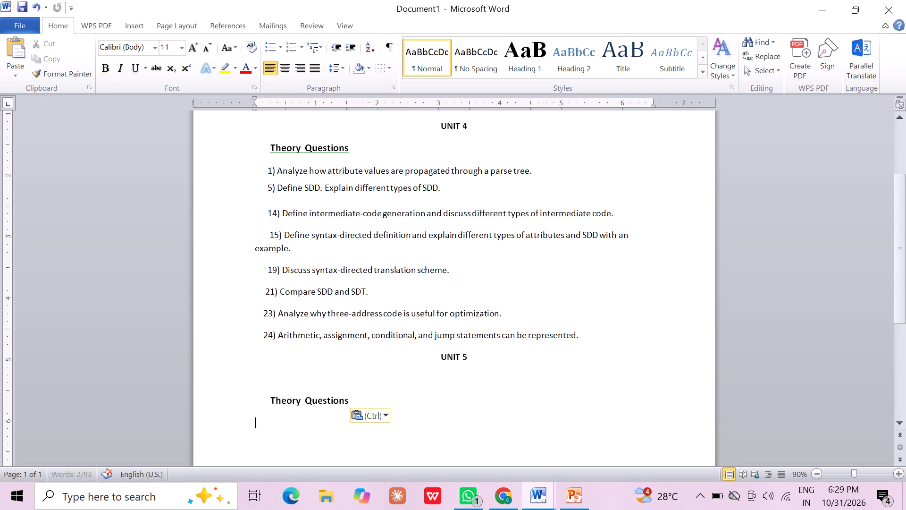
Copy the count (13) from ChatGPT's UNIT–V theory heading and add it after the UNIT 5 Theory Questions heading in Document1.
key(alt+Tab)
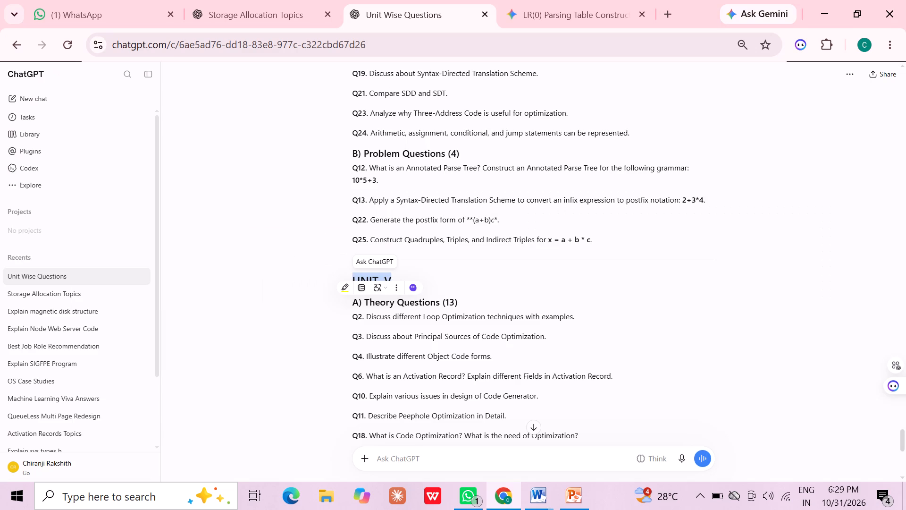
click(452, 303)
drag(460, 301, 440, 304)
key(ctrl+c)
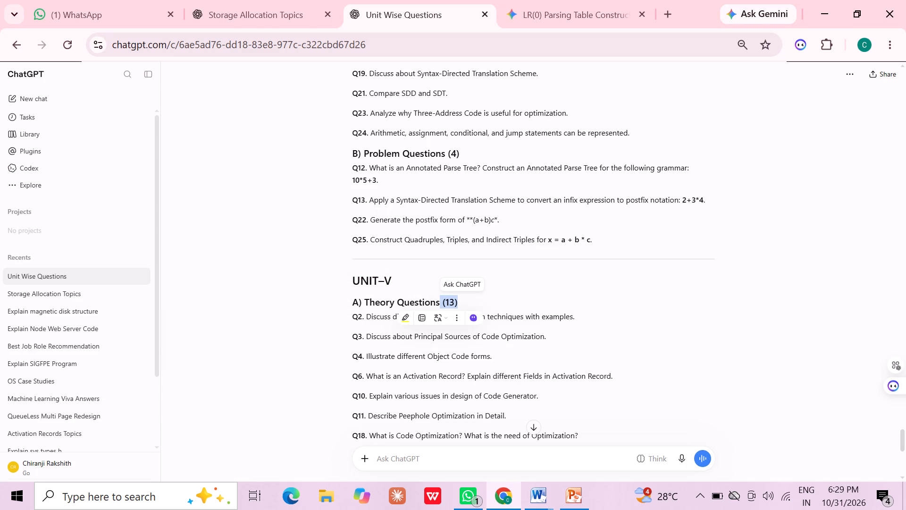
key(alt+Tab)
click(428, 408)
key(ctrl+v)
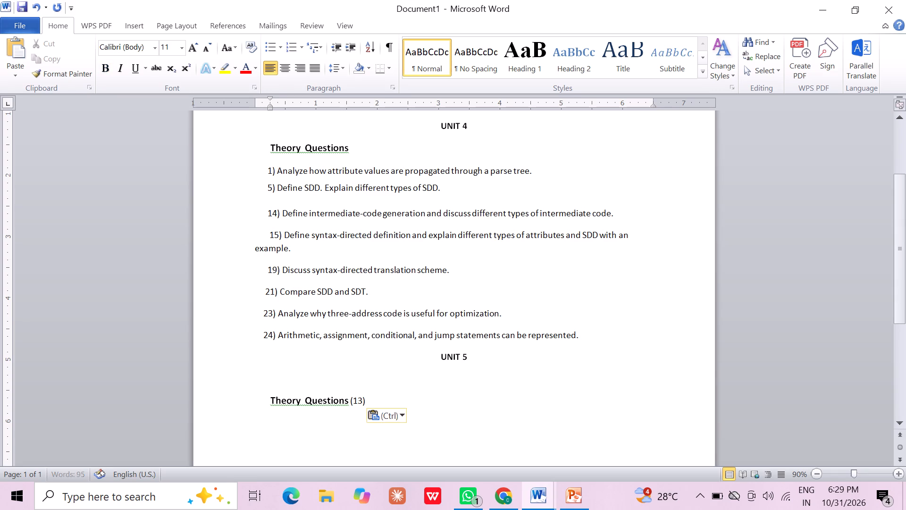
Copy the count (8) from ChatGPT's UNIT–IV theory heading and add it after the UNIT 4 Theory Questions heading in Document1.
key(alt+Tab)
scroll(470, 143, up, 1)
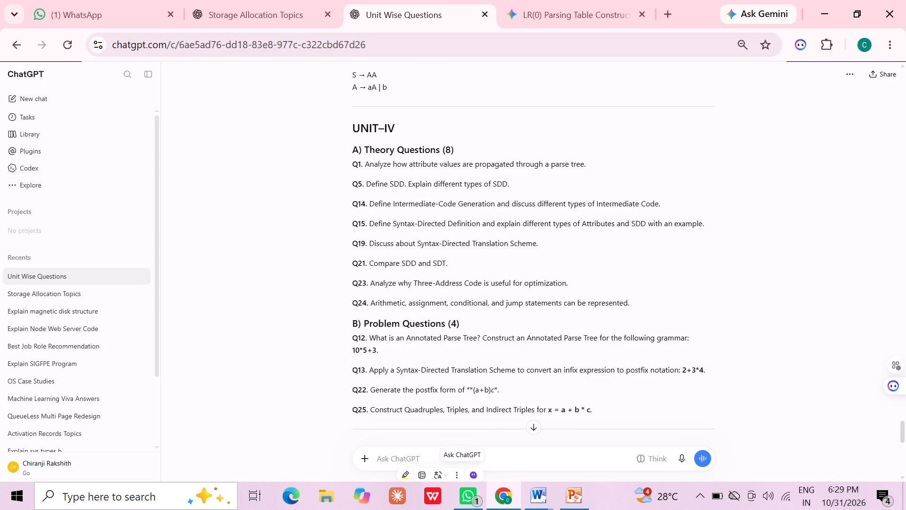
drag(458, 151, 438, 150)
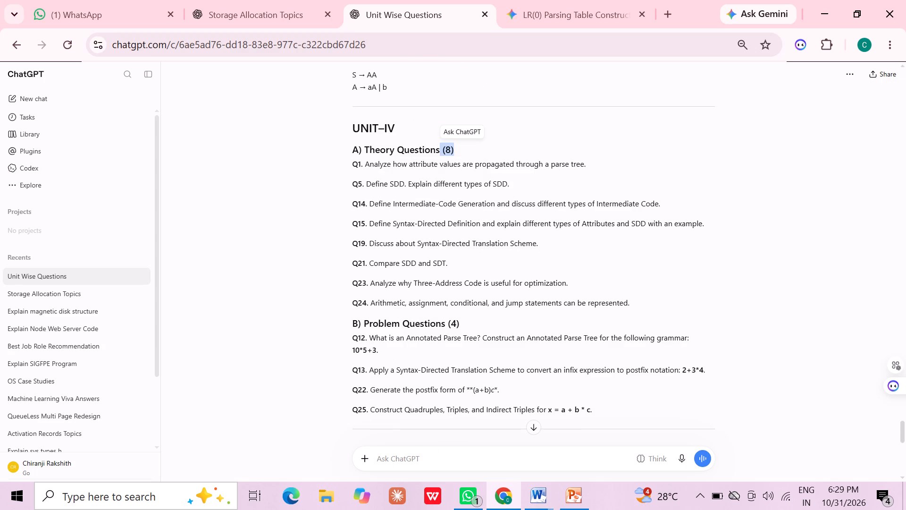
key(ctrl+c)
key(alt+Tab)
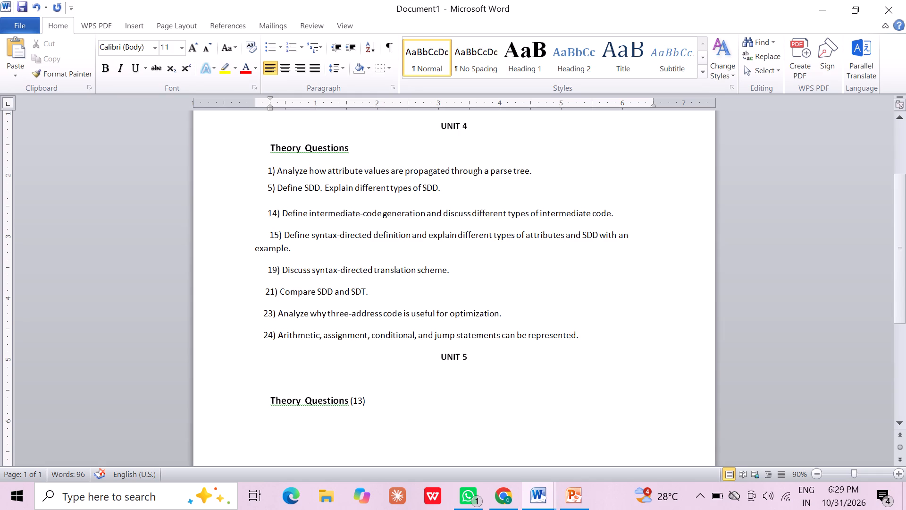
click(383, 142)
key(ctrl+v)
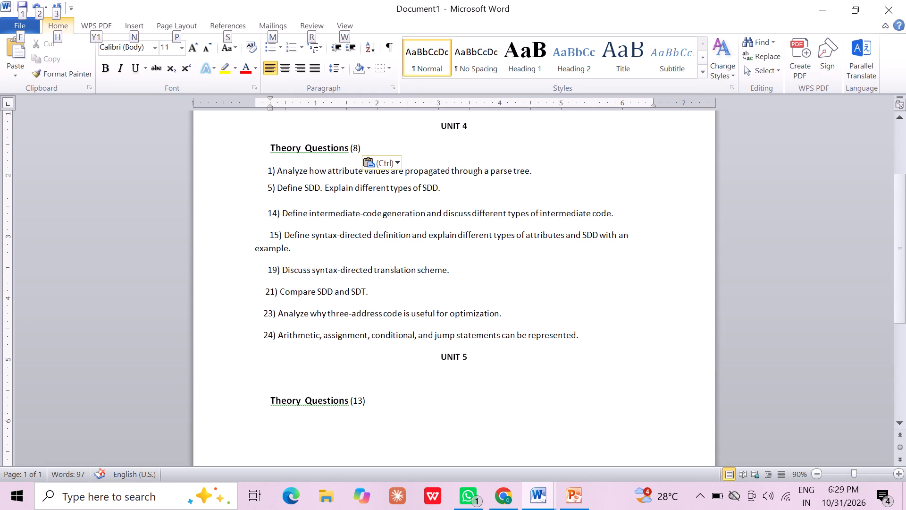
Add the count (1) after the UNIT 3 Theory Questions heading.
scroll(367, 295, up, 6)
click(369, 215)
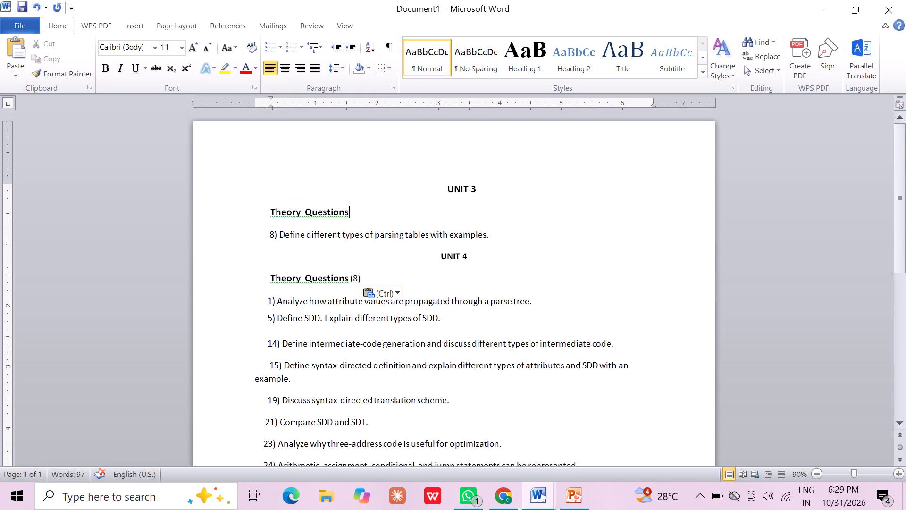
text((1))
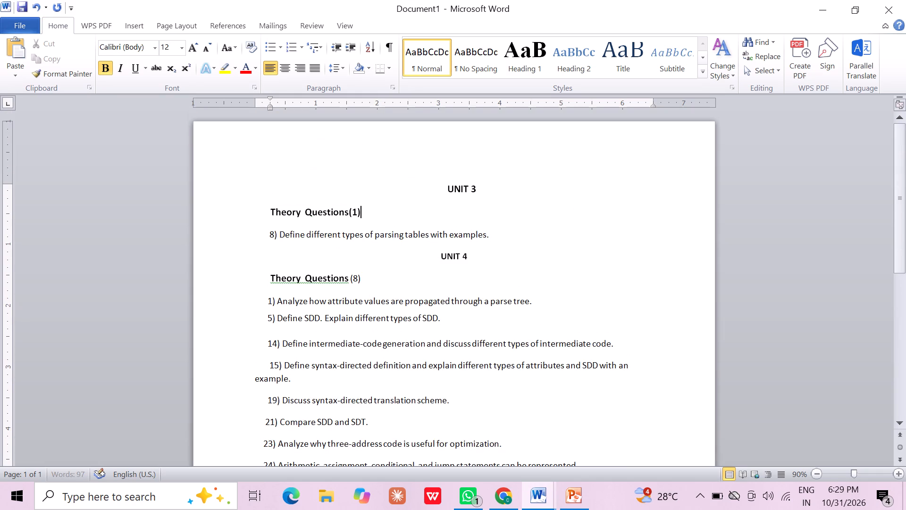
Copy ChatGPT's UNIT–V theory questions Q2 to Q31 and paste them below the UNIT 5 Theory Questions heading in Document1.
key(Down)
key(Down)
key(Down)
key(Down)
key(Down)
key(Down)
key(Down)
key(Down)
key(Down)
key(Down)
key(Down)
key(Down)
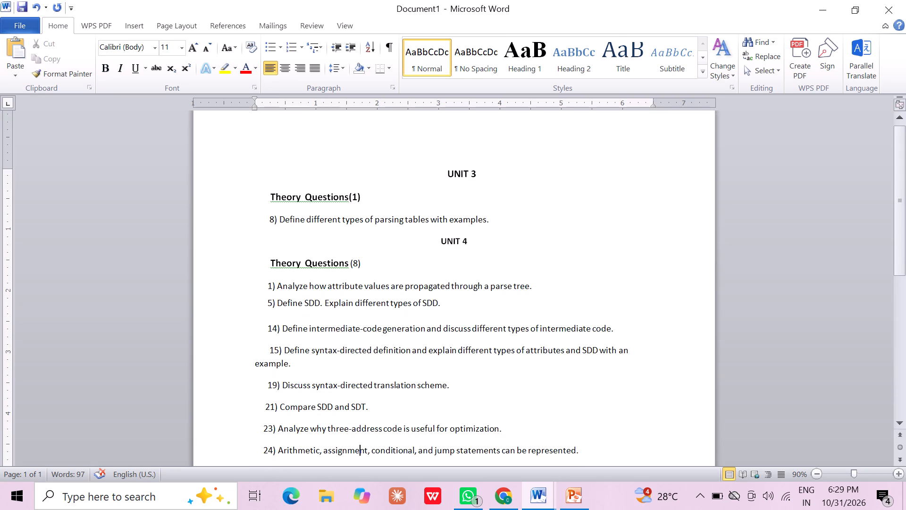
scroll(482, 200, down, 1)
key(alt+Tab)
scroll(482, 200, down, 1)
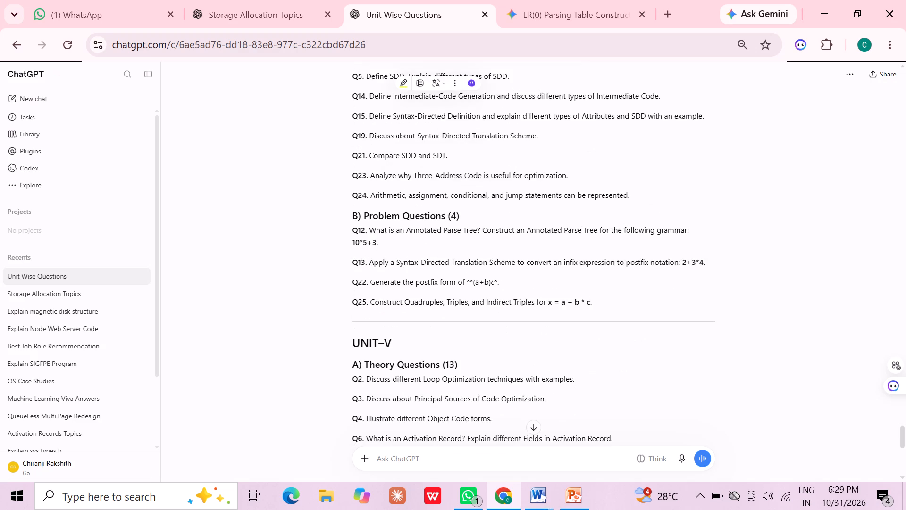
click(449, 266)
scroll(449, 266, down, 2)
drag(353, 178, 583, 414)
key(ctrl+c)
key(ctrl+c)
key(alt+Tab)
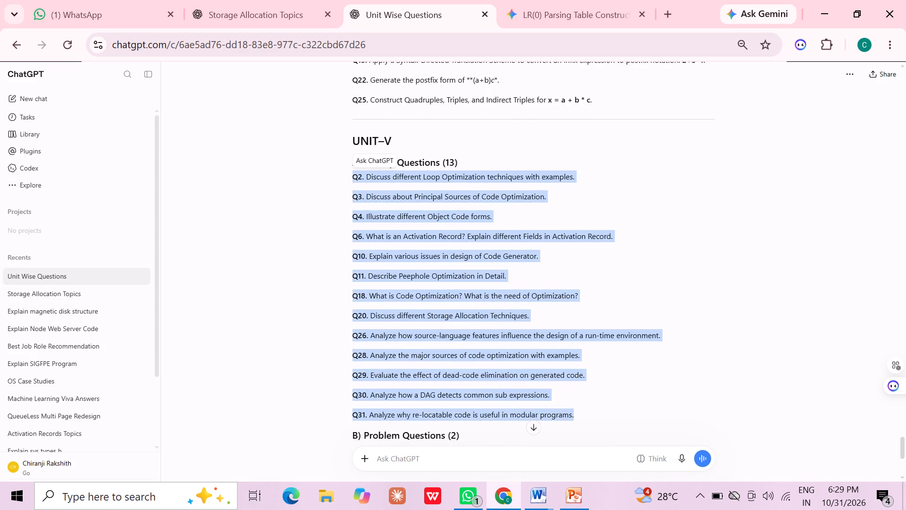
scroll(415, 461, down, 1)
click(292, 381)
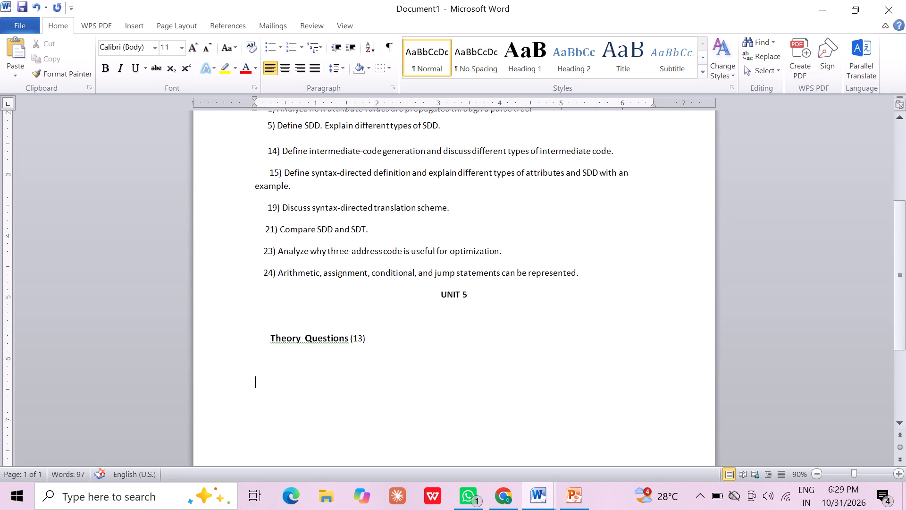
key(ctrl+v)
Delete the empty line between the UNIT 5 Theory Questions heading and Q2.
scroll(292, 381, up, 6)
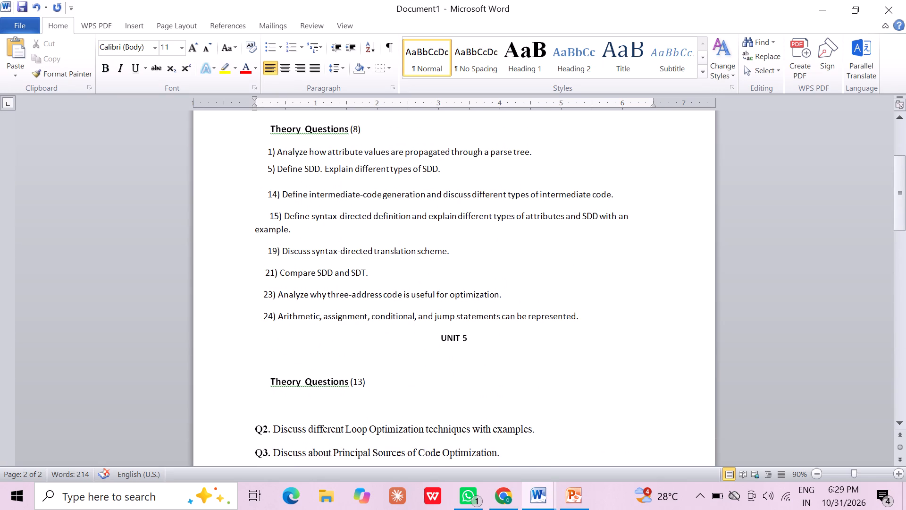
click(275, 403)
key(BackSpace)
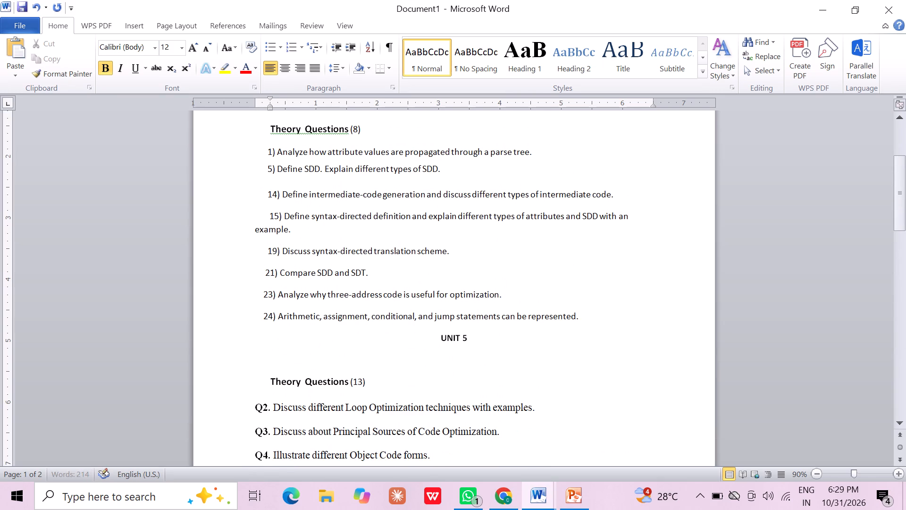
Replace the UNIT 4 theory questions in Document1 with ChatGPT's UNIT–IV theory questions Q1 to Q24.
key(alt+Tab)
click(398, 326)
scroll(398, 326, up, 3)
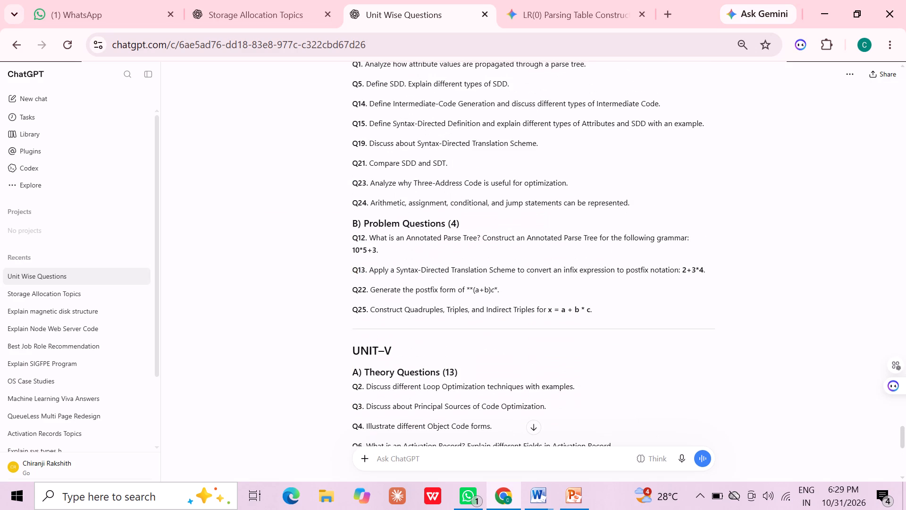
scroll(451, 253, up, 1)
drag(632, 243, 357, 116)
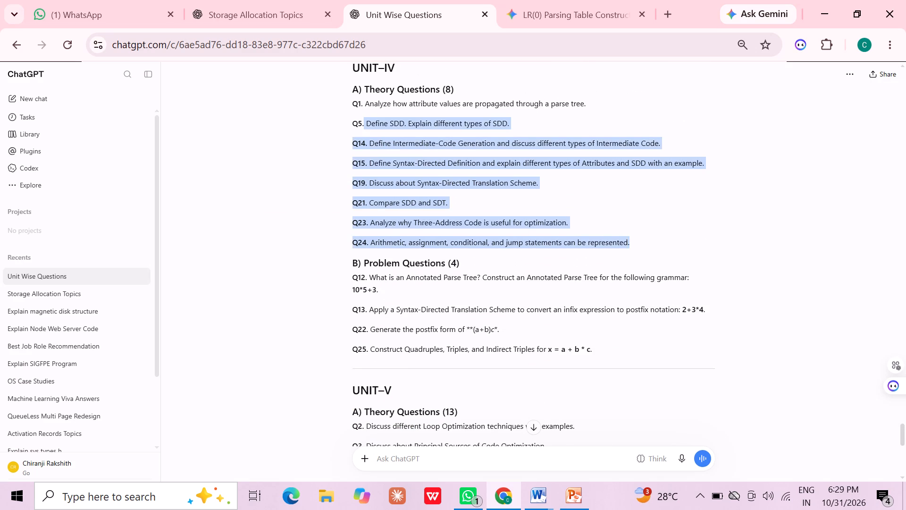
drag(357, 116, 348, 98)
key(ctrl+c)
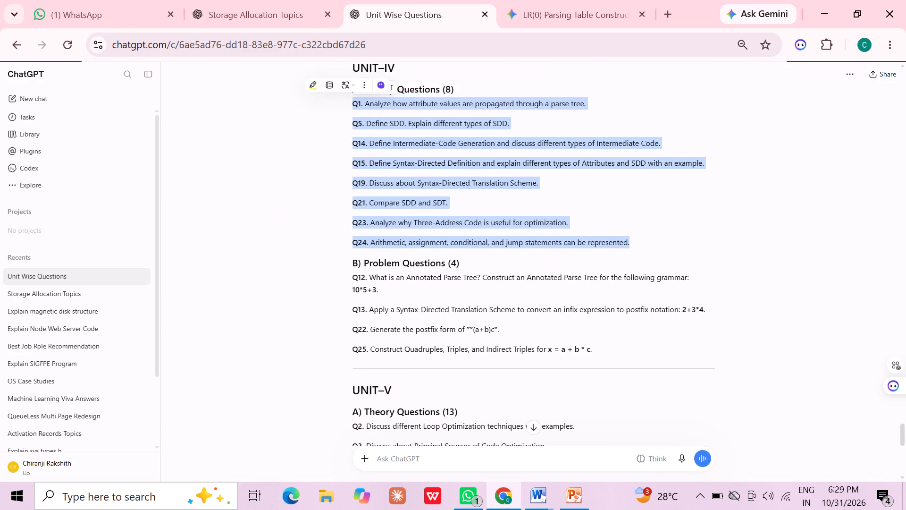
key(alt+Tab)
drag(587, 321, 263, 168)
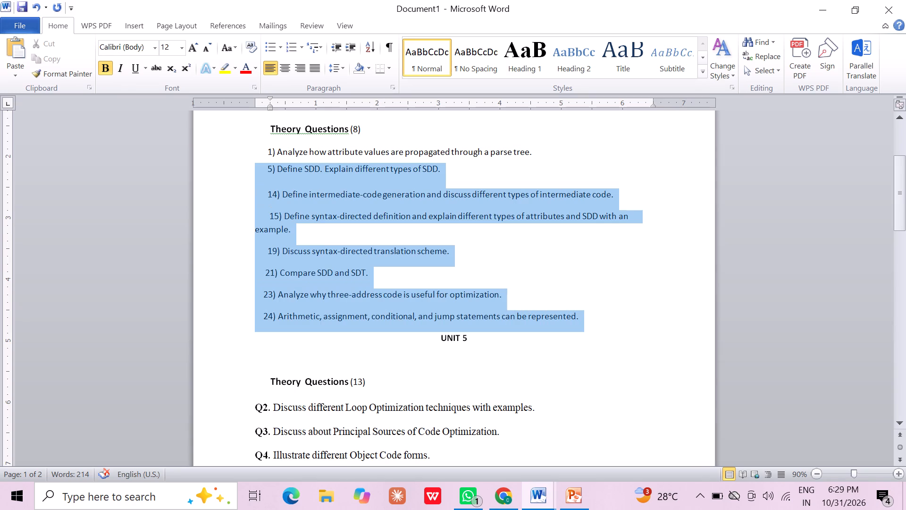
drag(263, 168, 262, 161)
key(ctrl+v)
Replace question 8 under UNIT 3 with ChatGPT's Q8 on parsing tables, copied together with the B) Problem Questions (4) heading.
key(alt+Tab)
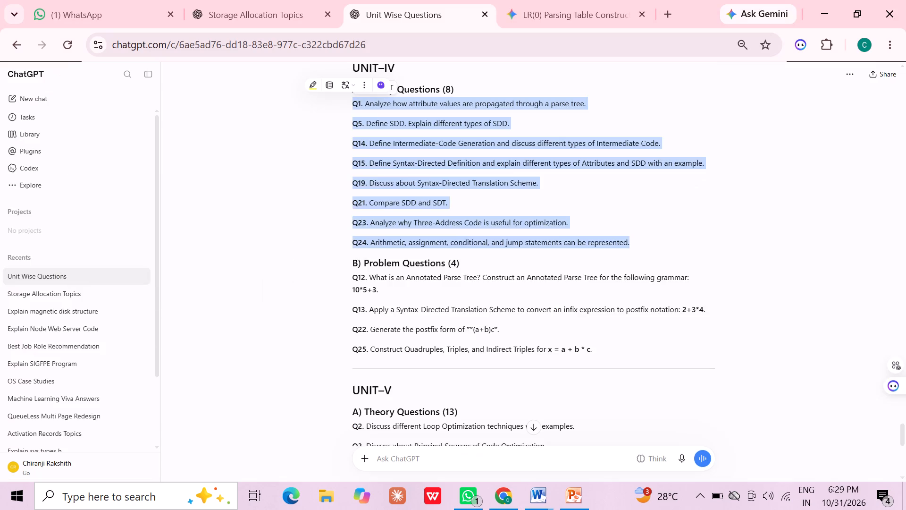
scroll(361, 258, up, 7)
scroll(361, 258, down, 1)
scroll(361, 258, up, 1)
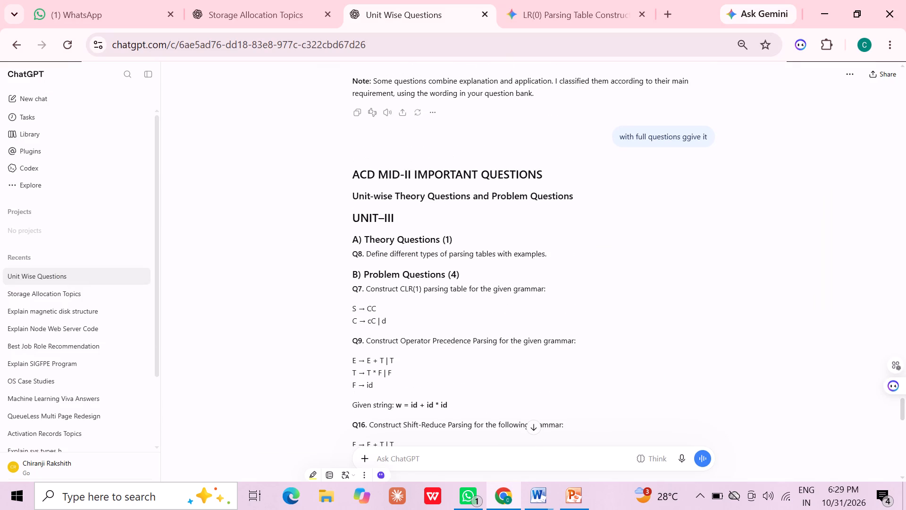
drag(353, 255, 560, 261)
key(ctrl+c)
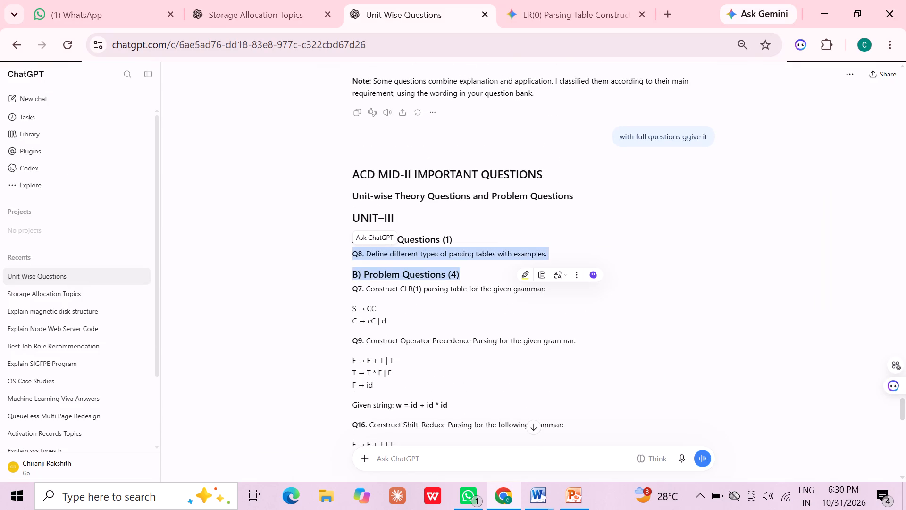
key(alt+Tab)
scroll(470, 262, up, 3)
drag(496, 233, 259, 227)
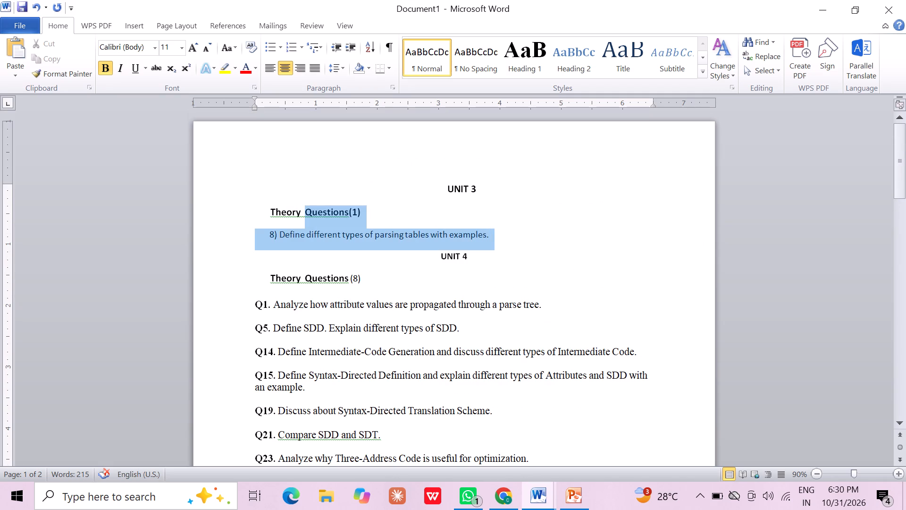
drag(259, 227, 245, 238)
key(ctrl+v)
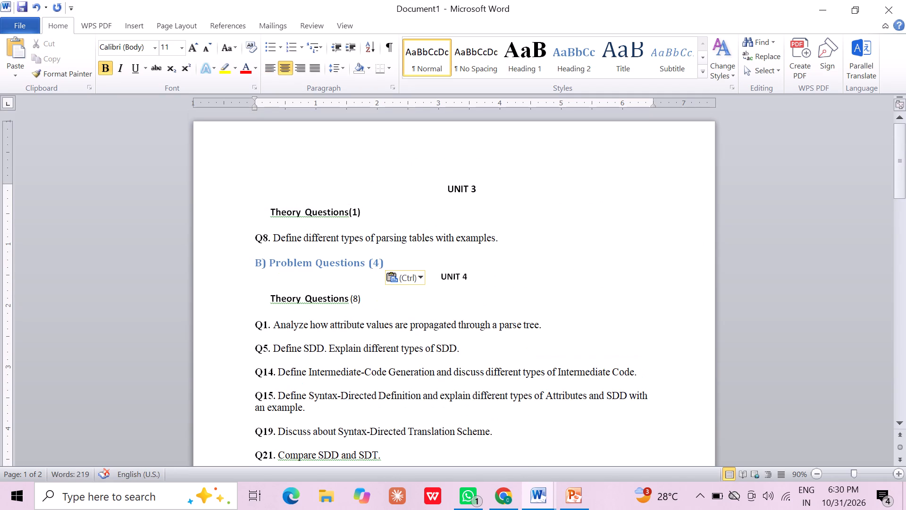
Delete the pasted B) Problem Questions (4) heading line above UNIT 4.
triple_click(328, 260)
key(BackSpace)
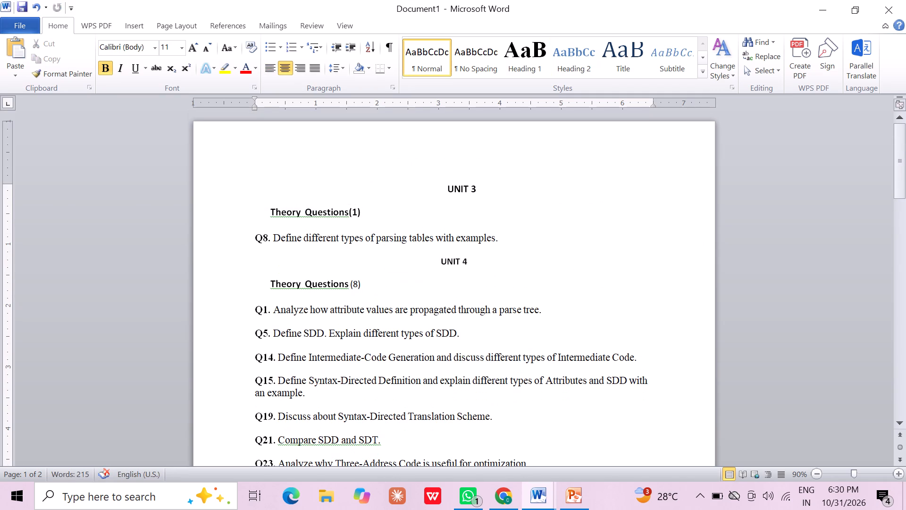
Add the heading PROBLEM SOLVING QUESTIONS below Q31 on the second page.
scroll(328, 260, down, 10)
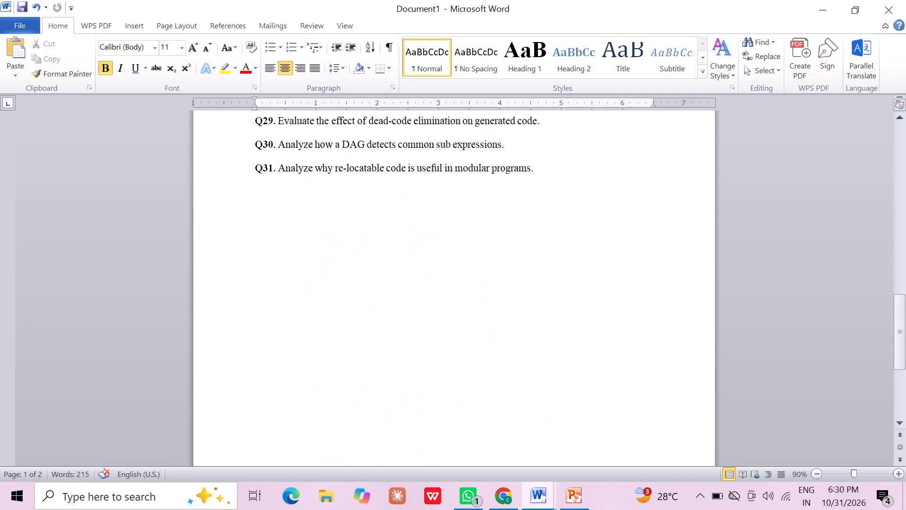
click(492, 264)
scroll(492, 264, up, 7)
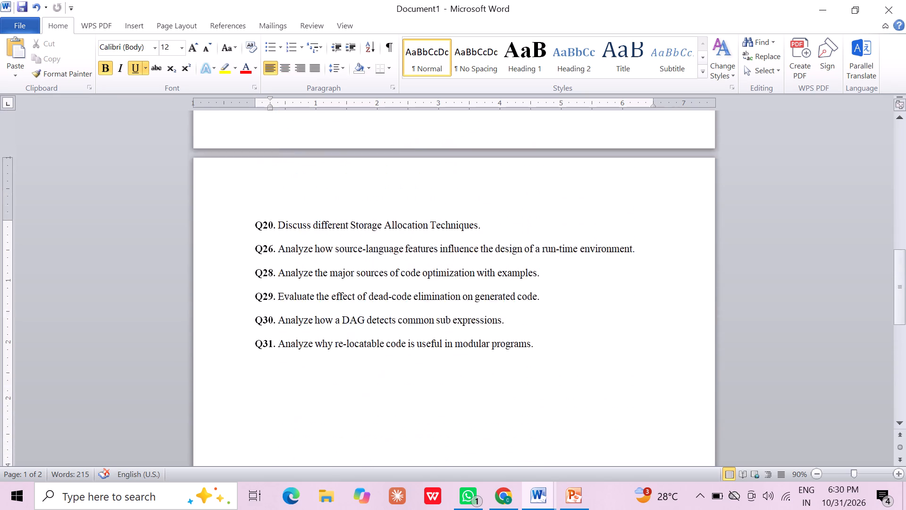
key(space)
key(space)
key(space)
key(space)
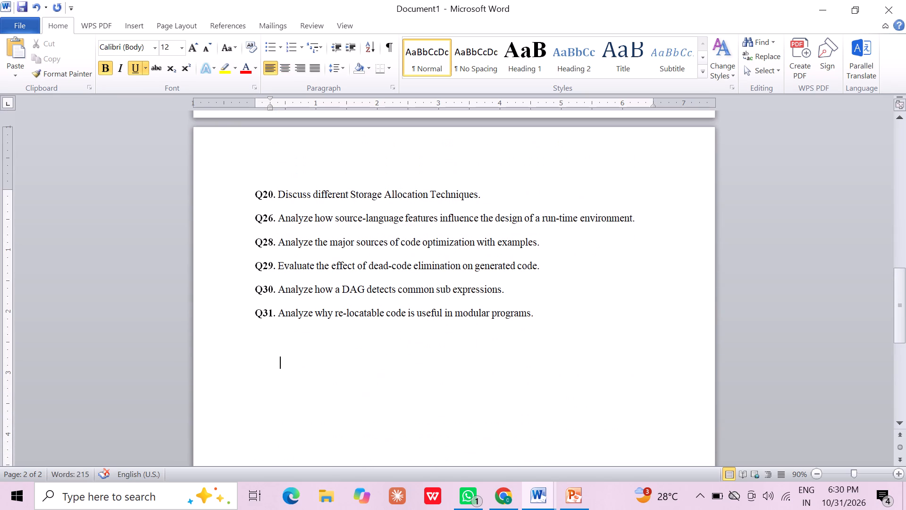
text(PROBLEM SOLVING QUES)
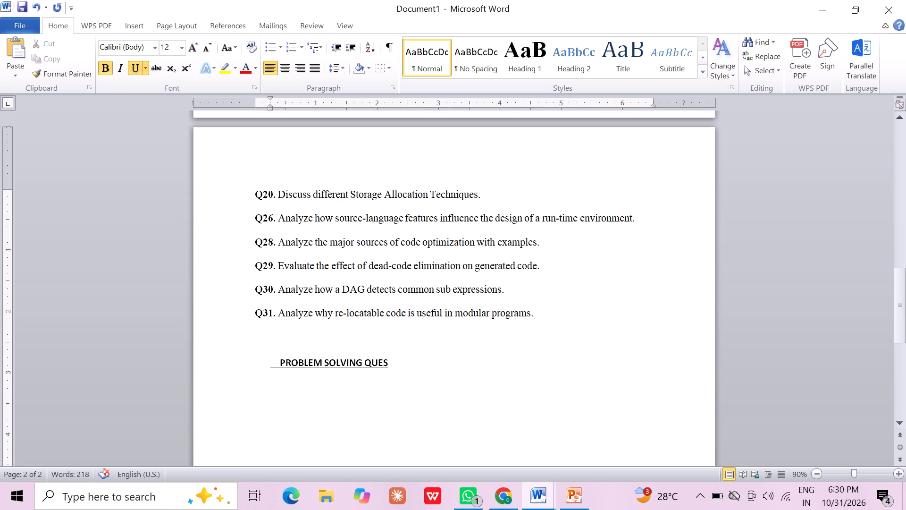
text(TIONS)
Remove the underline from the PROBLEM SOLVING QUESTIONS heading and centre it.
triple_click(376, 358)
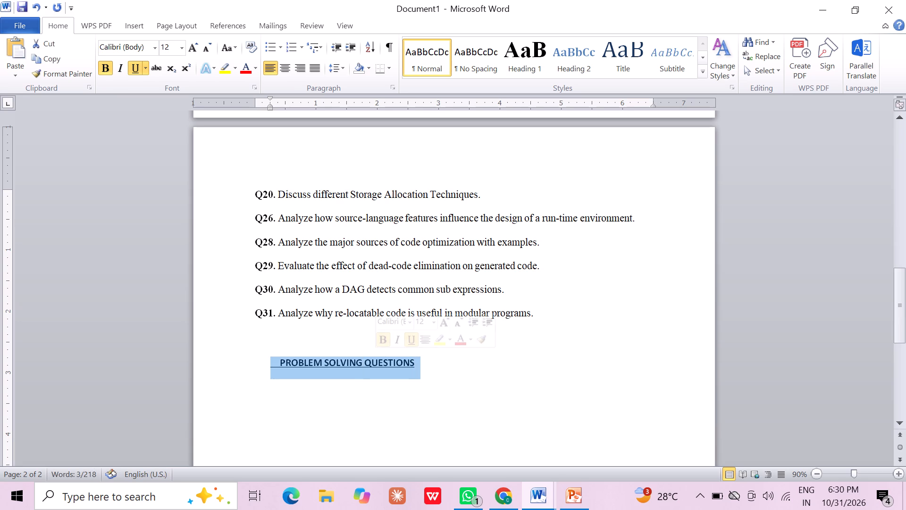
click(411, 343)
click(427, 343)
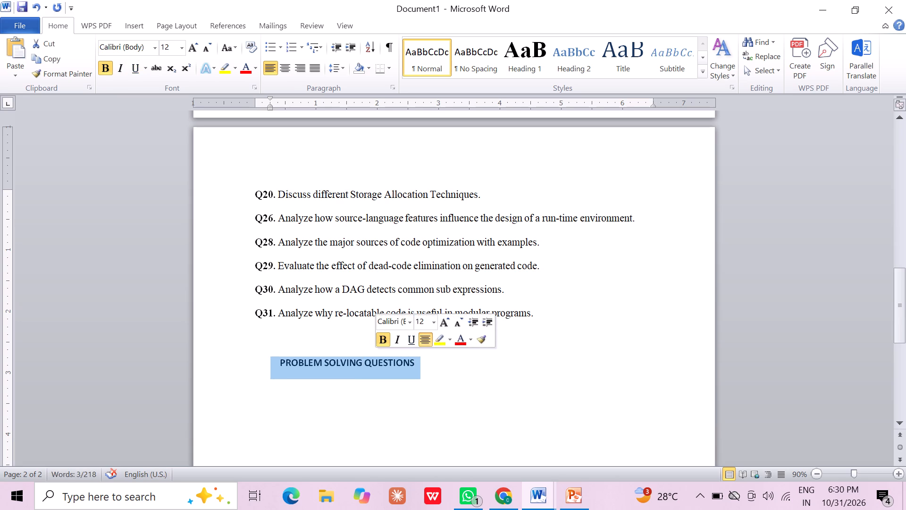
Add a UNIT 3 heading line below PROBLEM SOLVING QUESTIONS and start a new line under it.
click(533, 366)
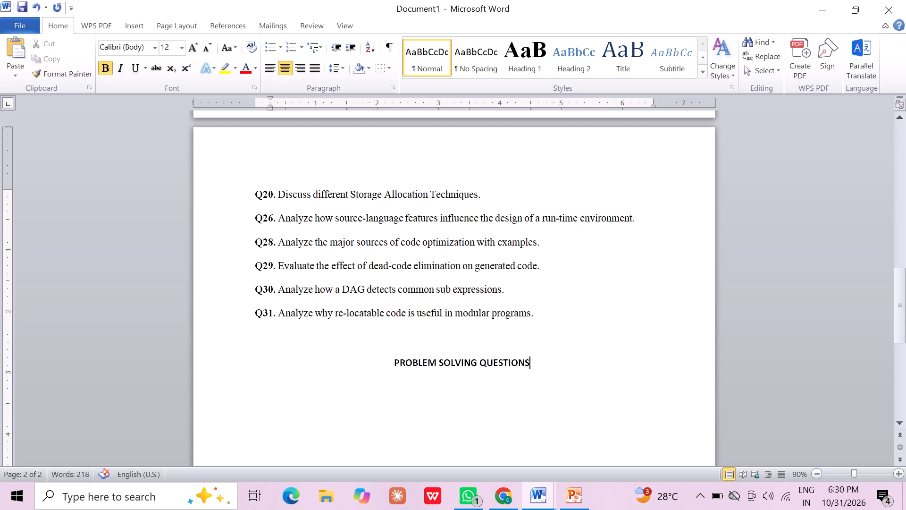
key(Return)
text(UNIT 3)
key(Return)
Copy ChatGPT's UNIT–III Problem Questions (4) block, Q7 to Q17, and paste it under UNIT 3 in the Word document.
key(alt+Tab)
click(375, 354)
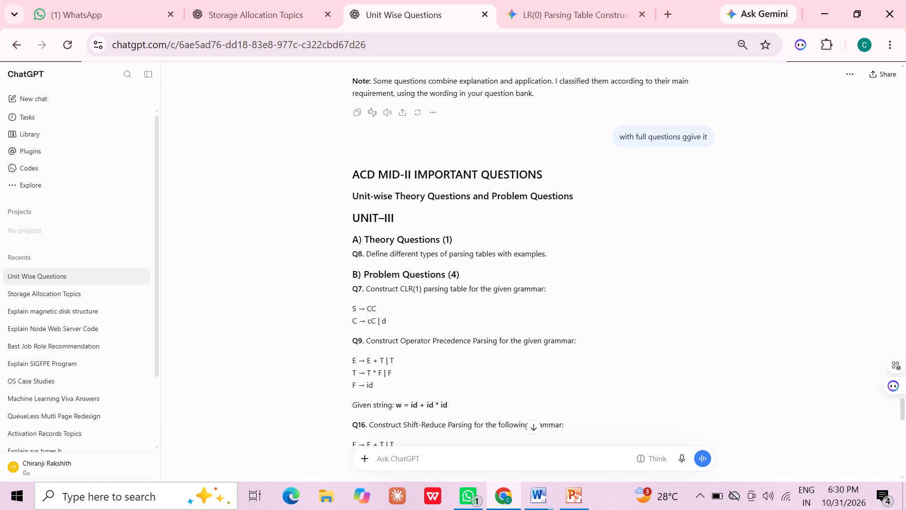
drag(366, 275, 445, 395)
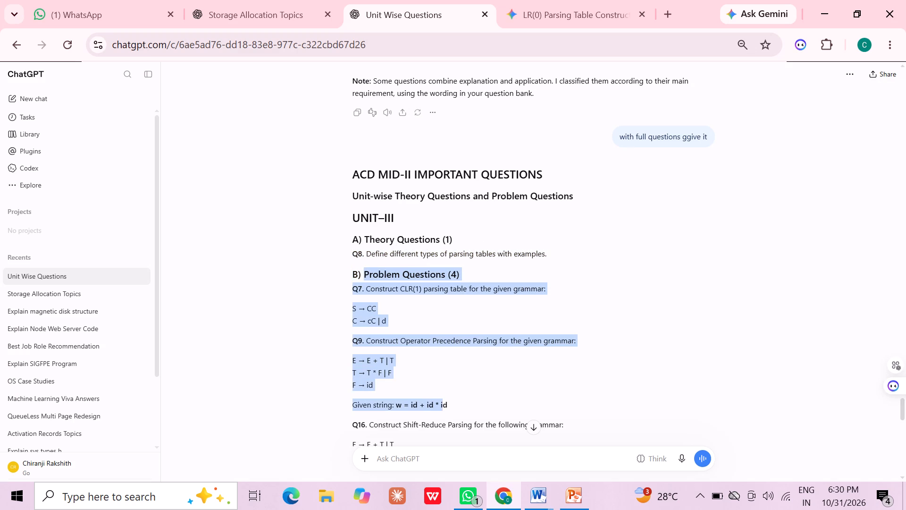
drag(445, 395, 399, 323)
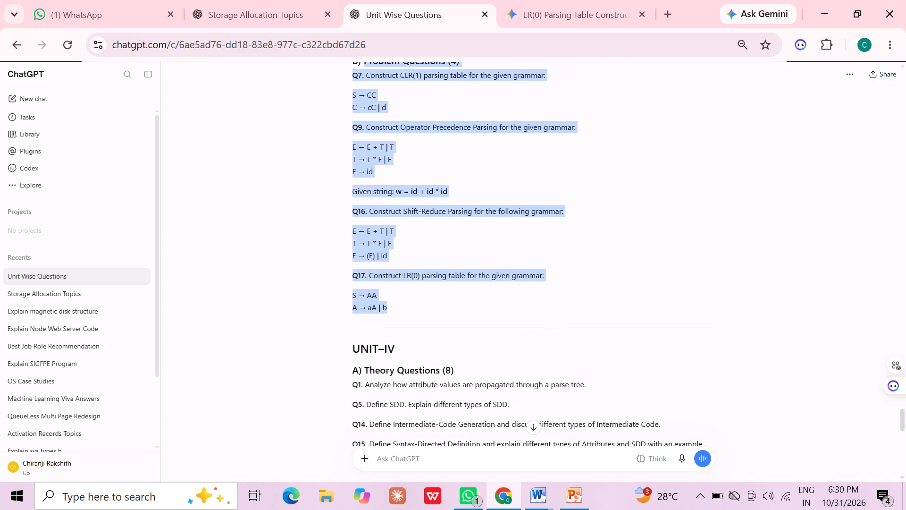
drag(399, 323, 396, 309)
key(ctrl+c)
key(ctrl+c)
key(alt+Tab)
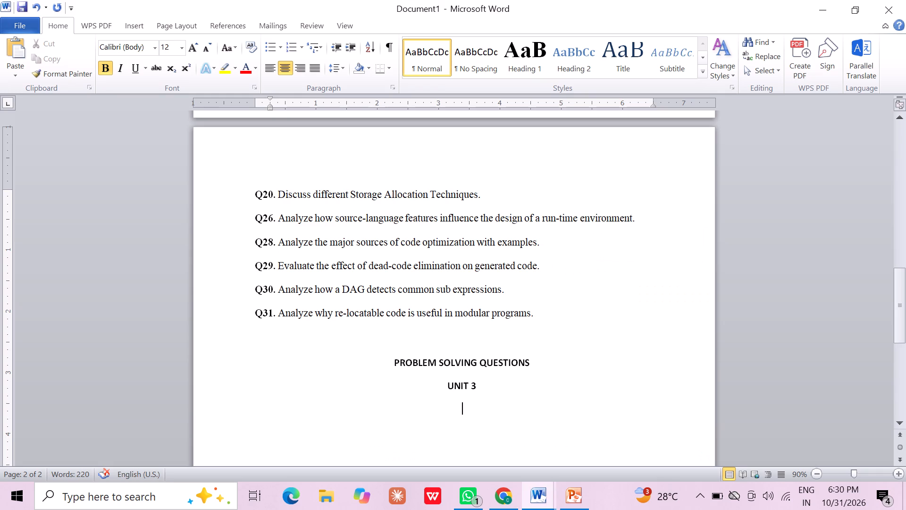
key(ctrl+v)
Add a UNIT 4 heading line below the Q17 grammar and start a new line under it.
scroll(402, 396, up, 1)
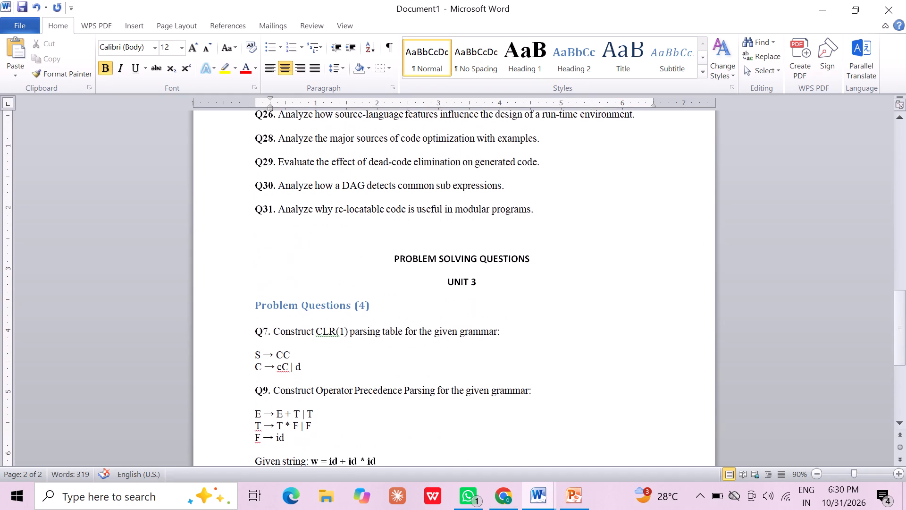
scroll(402, 396, up, 1)
scroll(375, 295, down, 1)
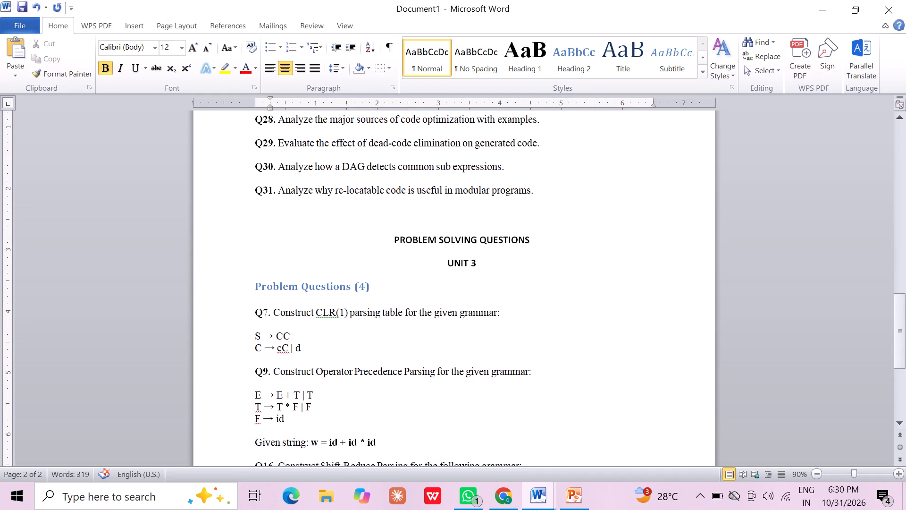
scroll(375, 295, down, 3)
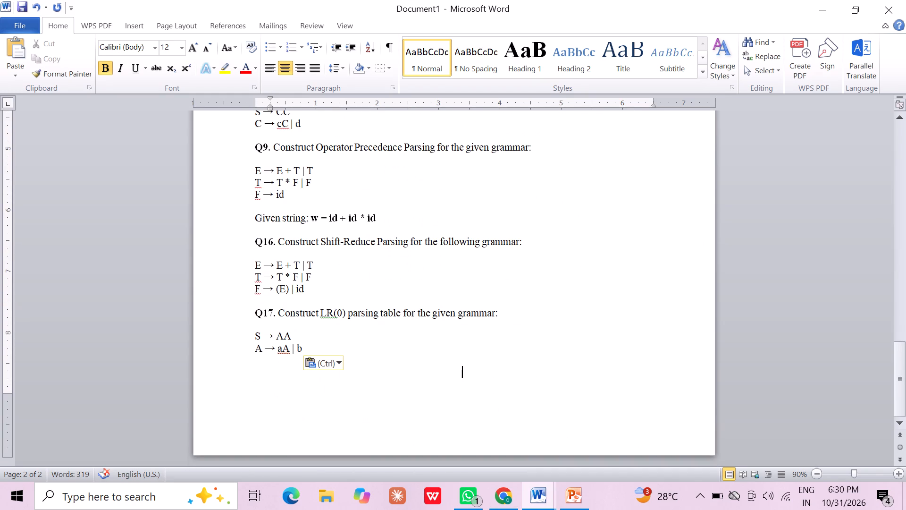
text(UNIT 4)
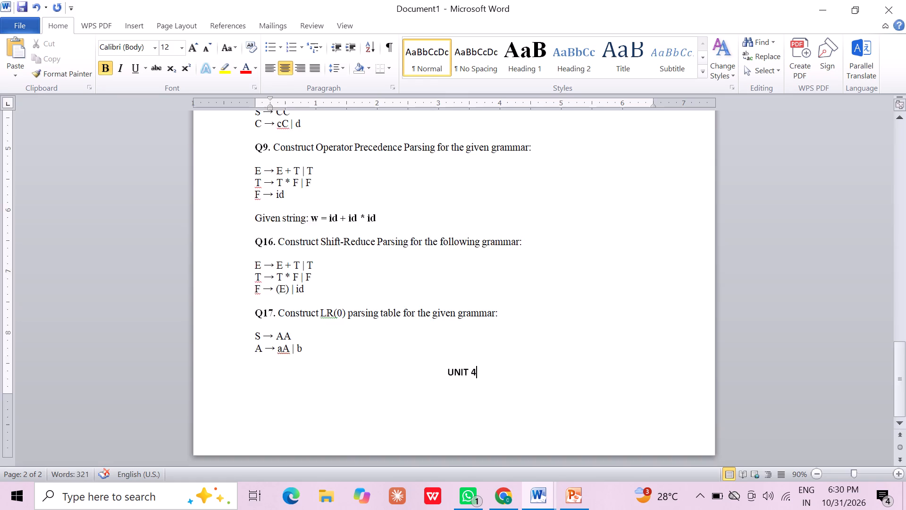
key(Return)
Copy ChatGPT's UNIT–IV Problem Questions (4) block, insert a blank line above Word's UNIT 4 heading, and paste the block beneath it.
key(alt+Tab)
scroll(386, 372, down, 4)
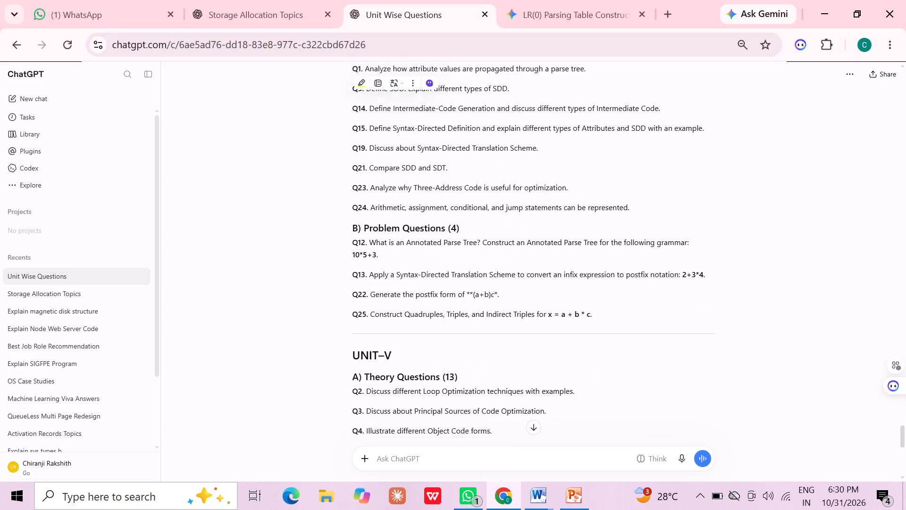
drag(364, 200, 650, 291)
key(ctrl+c)
key(ctrl+c)
key(alt+Tab)
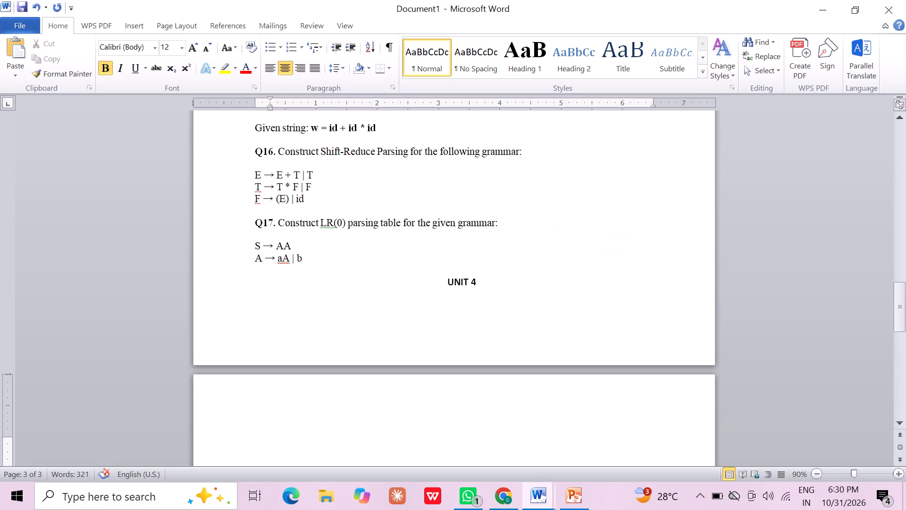
click(444, 283)
key(Return)
key(Down)
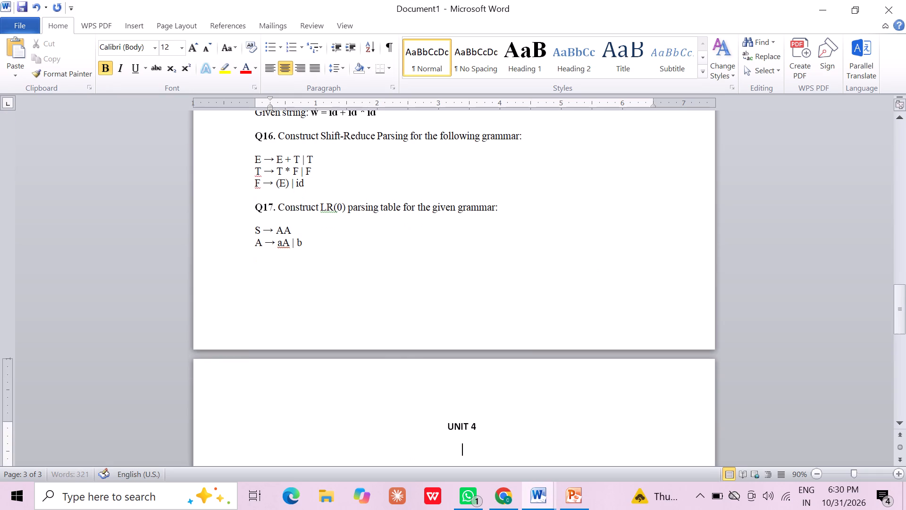
key(ctrl+v)
Add a UNIT 5 heading below Q25 in Word, with ChatGPT's UNIT–V Problem Questions (2) block, Q27 and Q32, pasted under it.
key(alt+Tab)
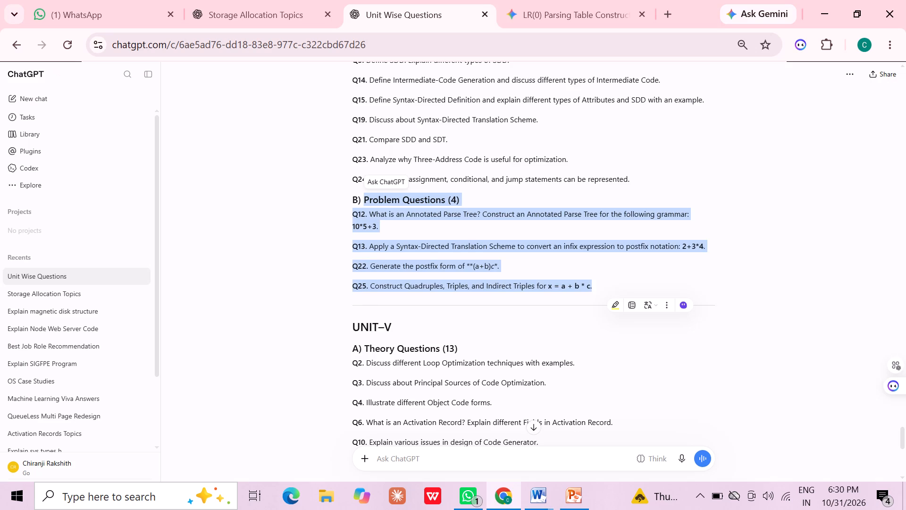
scroll(444, 283, down, 3)
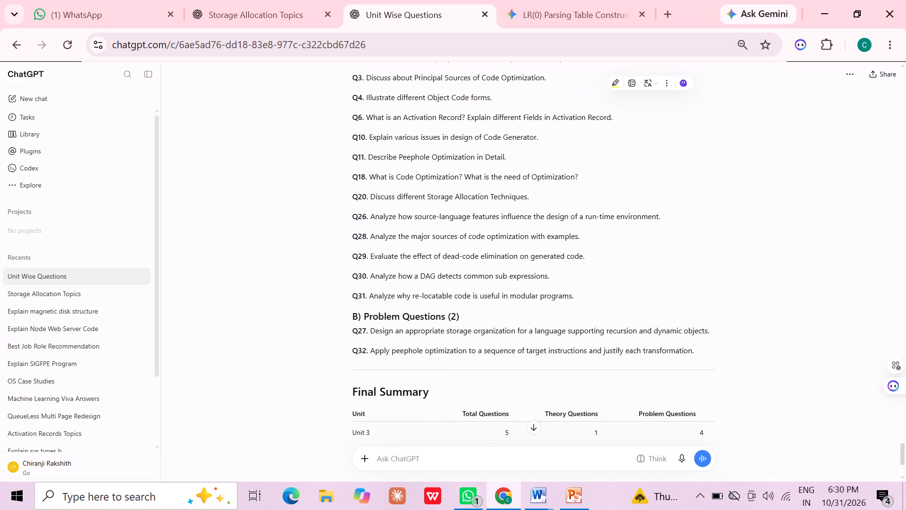
drag(364, 315, 726, 346)
key(ctrl+c)
key(ctrl+c)
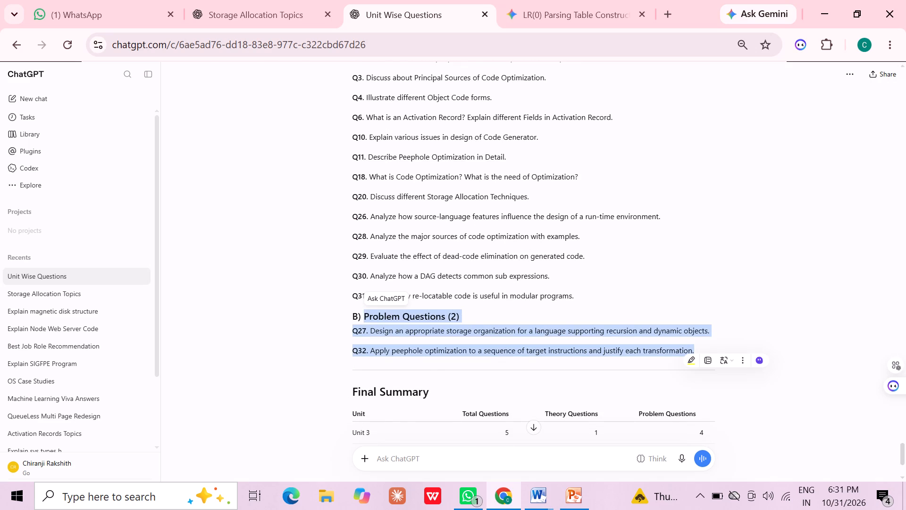
key(alt+Tab)
text(UNIT 5)
key(space)
key(Return)
key(ctrl+v)
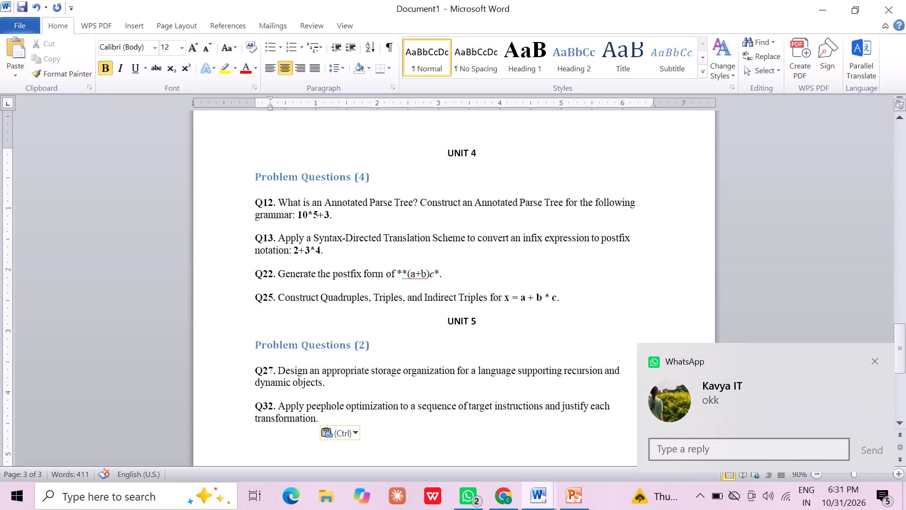
Bold the numbers 8 and 13 in the Theory Questions subheadings of UNIT 4 and UNIT 5.
scroll(245, 225, up, 10)
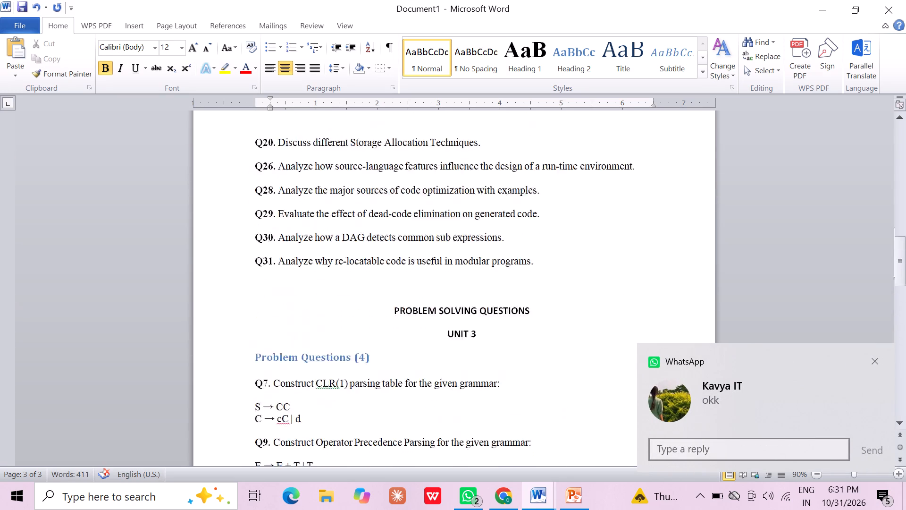
scroll(245, 225, up, 2)
scroll(245, 225, down, 4)
click(390, 302)
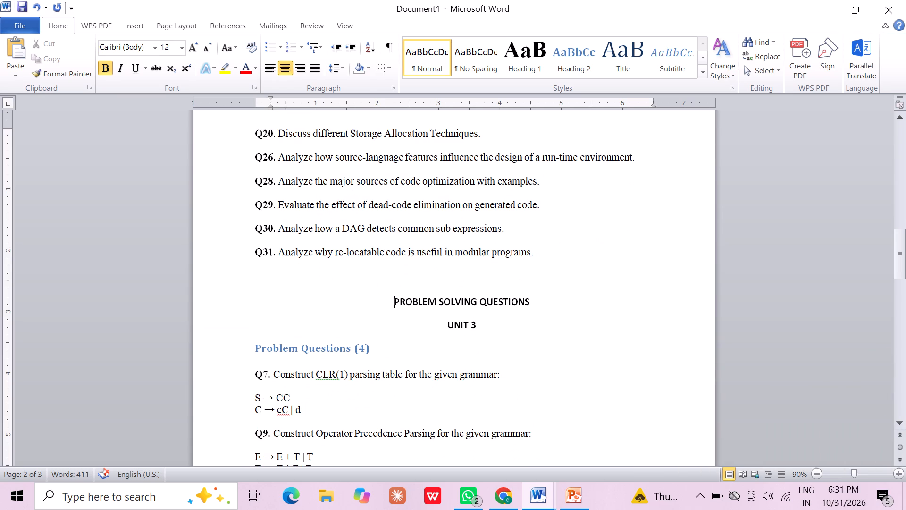
scroll(390, 302, up, 14)
scroll(390, 302, down, 1)
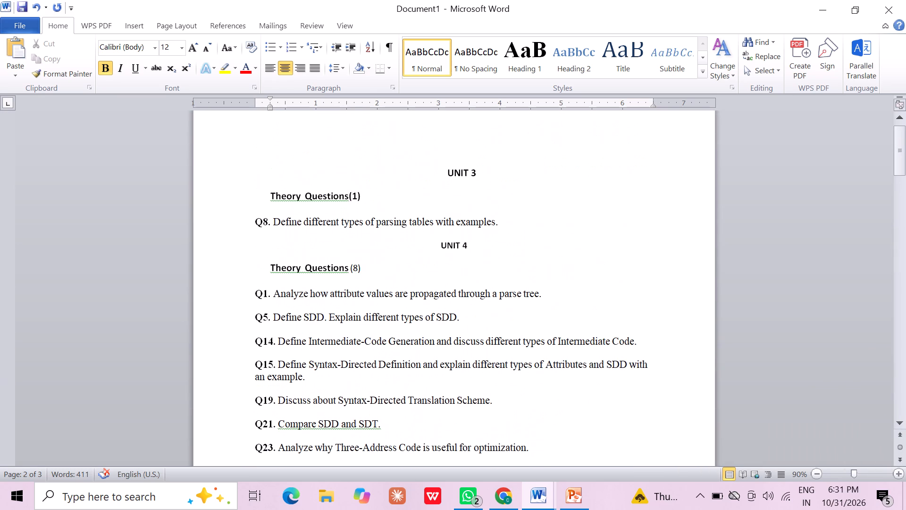
scroll(390, 302, down, 5)
scroll(390, 302, up, 2)
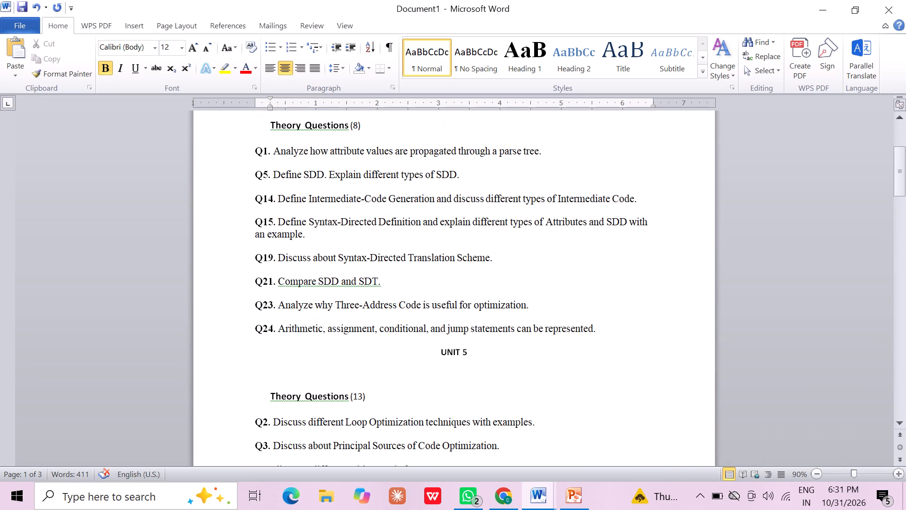
double_click(353, 128)
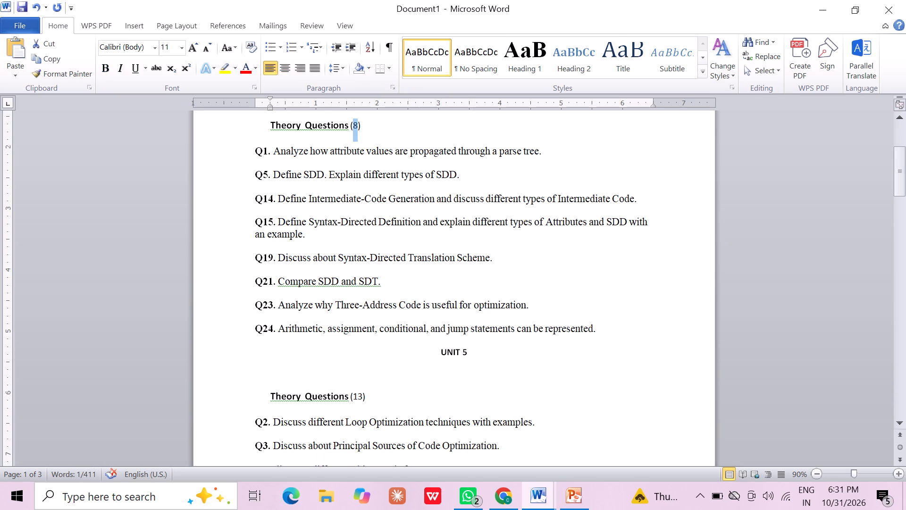
click(104, 69)
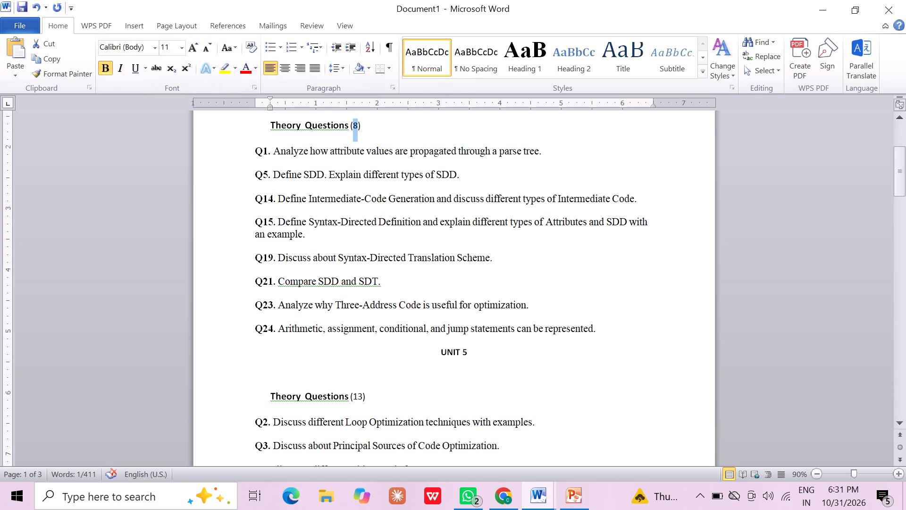
double_click(356, 397)
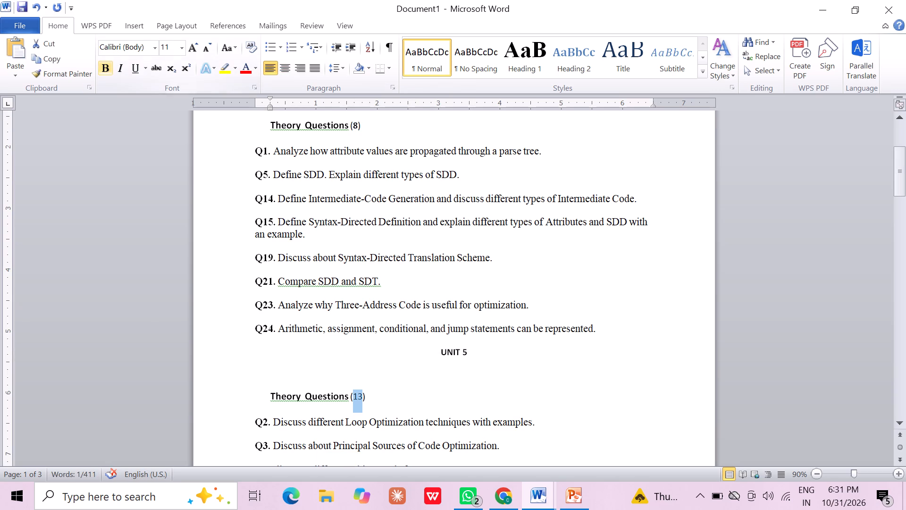
click(105, 74)
Review the theory questions of UNIT 4 and UNIT 5 across the first two pages.
scroll(310, 281, down, 3)
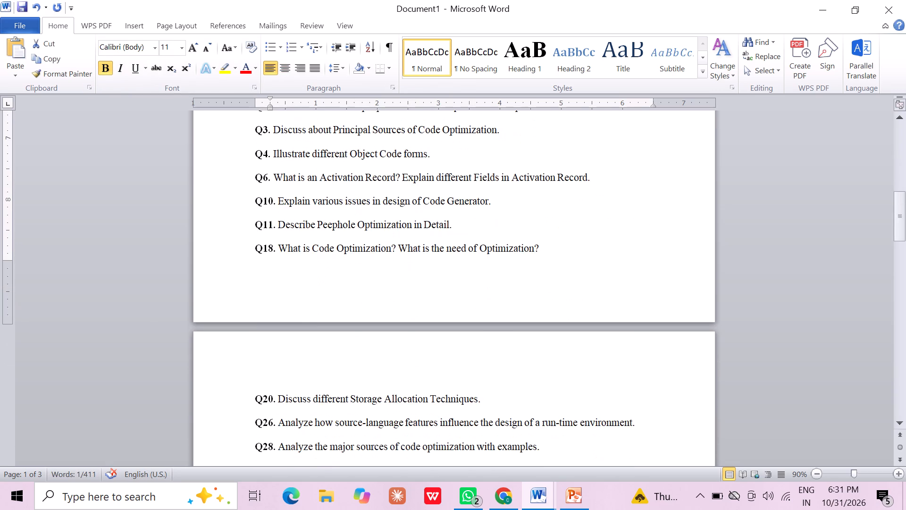
scroll(415, 366, down, 2)
scroll(388, 396, up, 8)
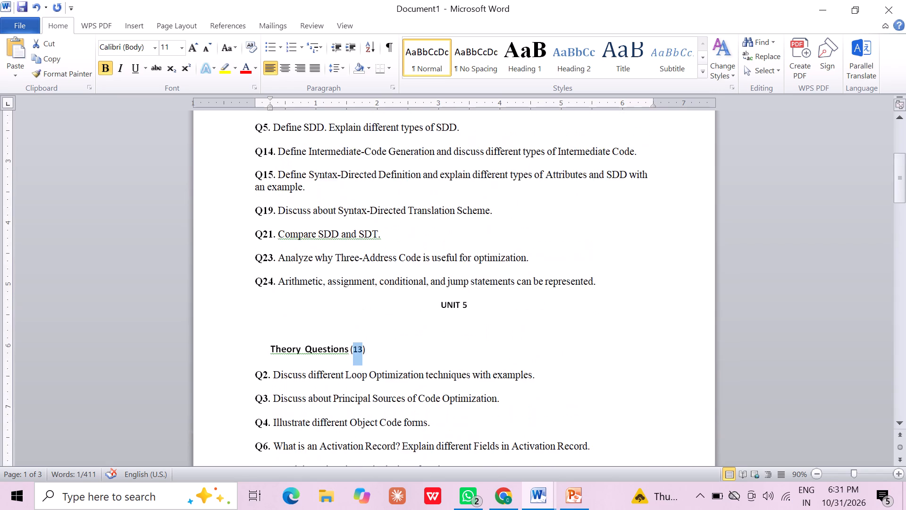
scroll(388, 396, up, 5)
scroll(382, 306, down, 4)
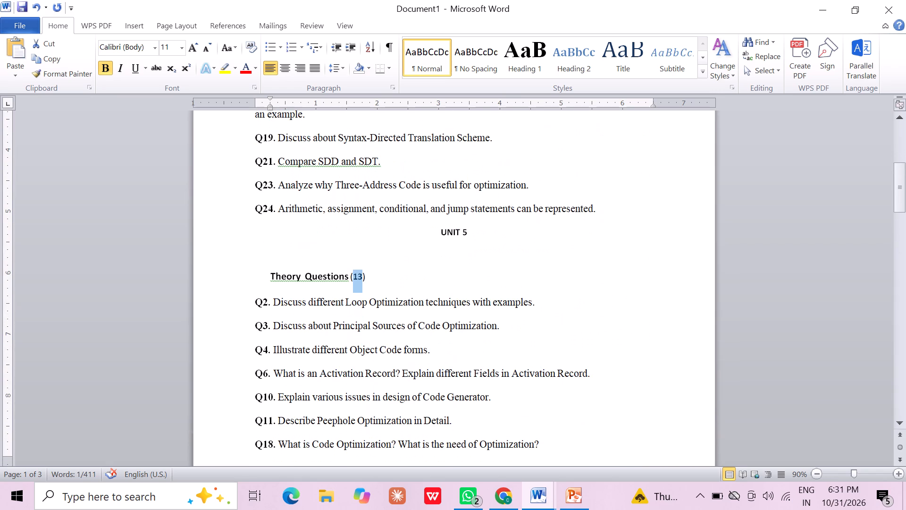
scroll(382, 306, up, 2)
scroll(382, 306, down, 4)
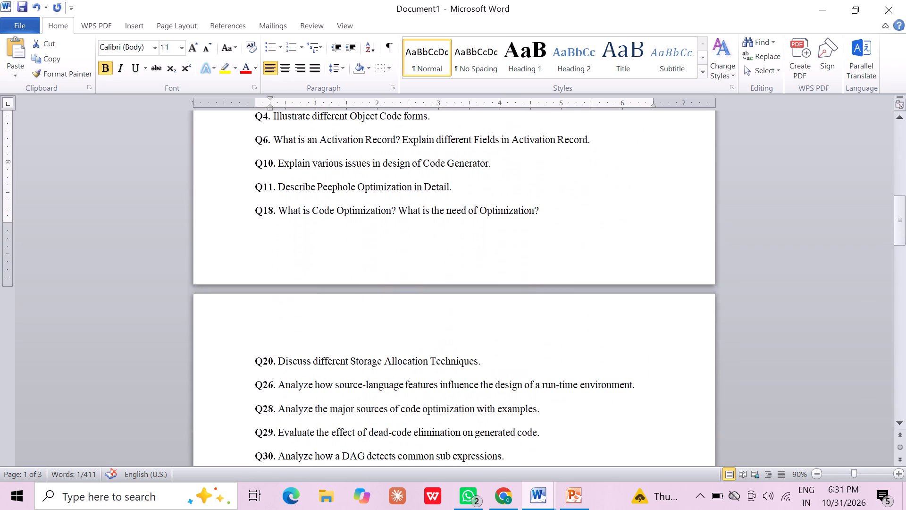
scroll(382, 306, down, 1)
scroll(382, 306, up, 1)
scroll(444, 226, up, 8)
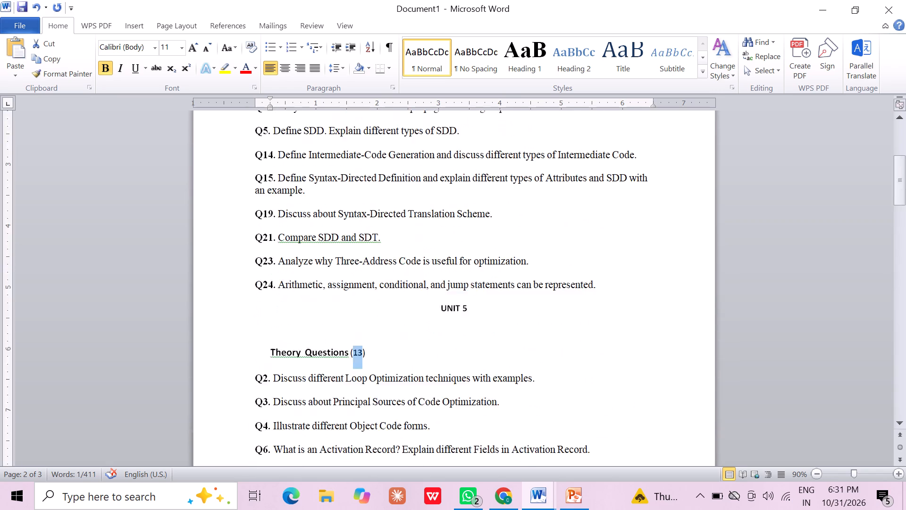
Add the centred heading line "Thoery questions" above UNIT 3 at the top of the first page.
scroll(444, 226, up, 5)
click(447, 196)
key(Up)
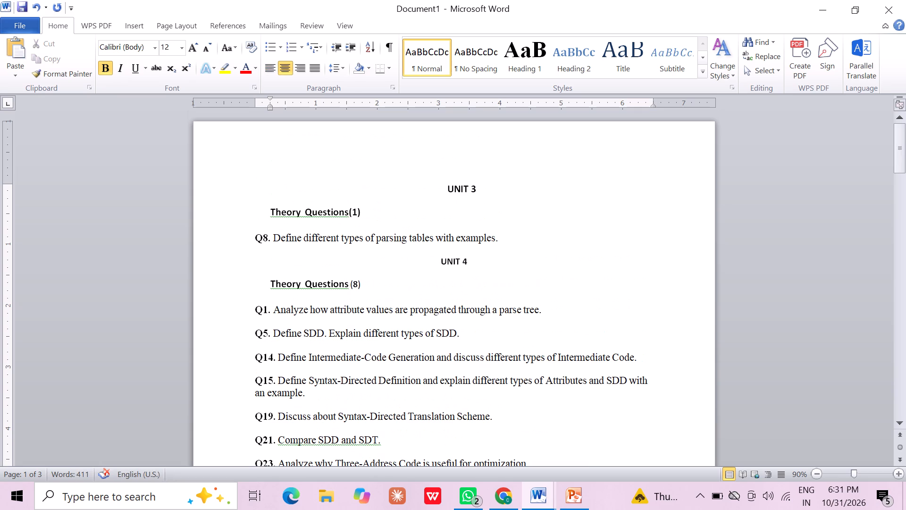
key(Return)
key(Up)
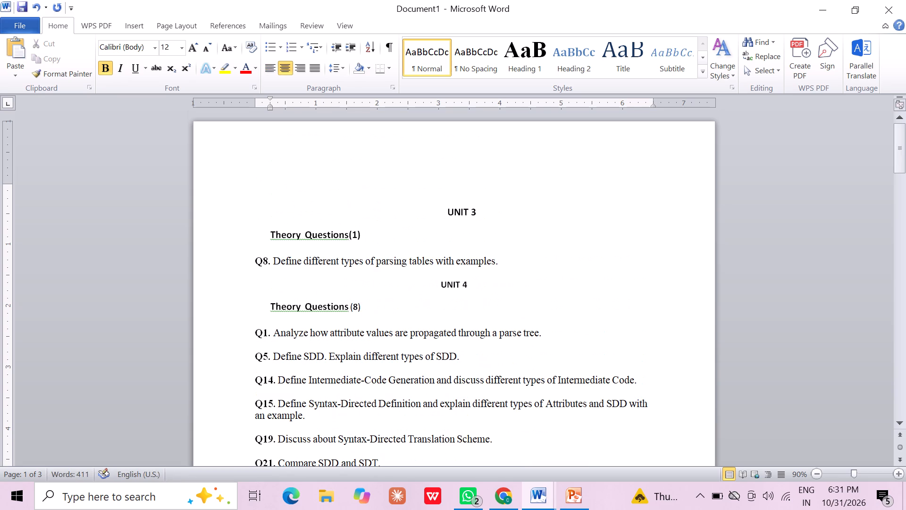
key(h)
text(oery questions)
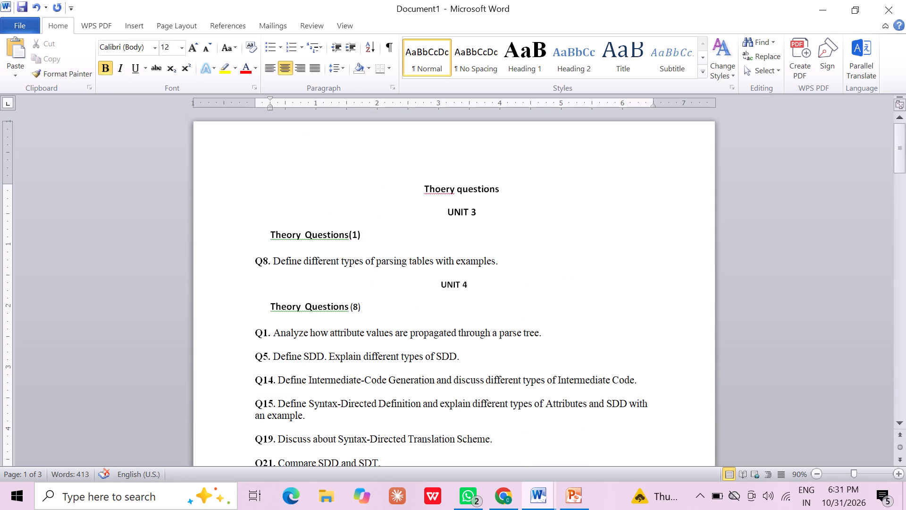
Enlarge the heading above UNIT 3 on the first page to 18 pt.
triple_click(474, 186)
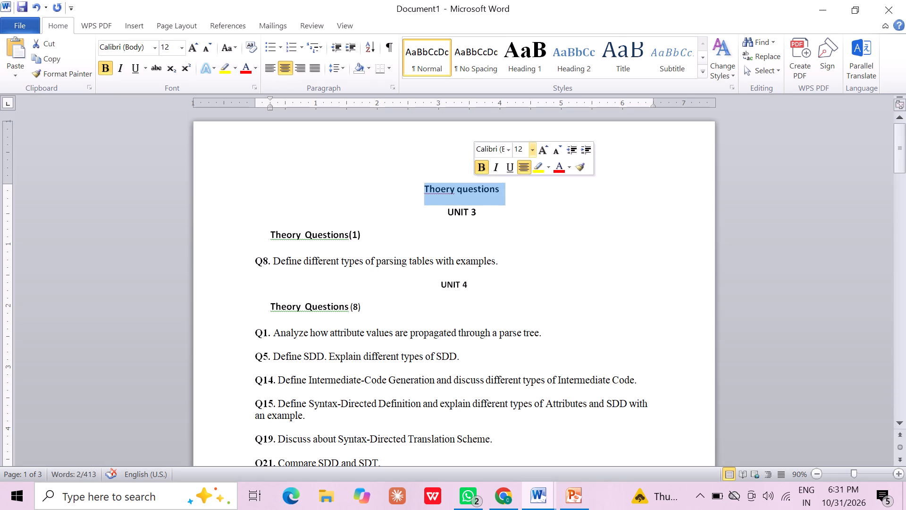
drag(535, 149, 543, 149)
triple_click(543, 149)
click(534, 239)
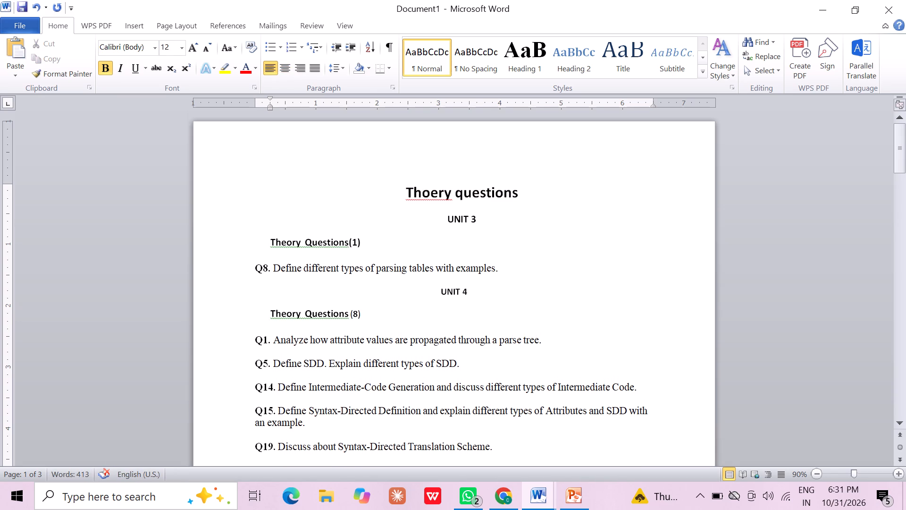
Correct the spelling and capitalisation of the heading above UNIT 3 so it reads "Theory Questions".
click(462, 193)
key(BackSpace)
key(ctrl+z)
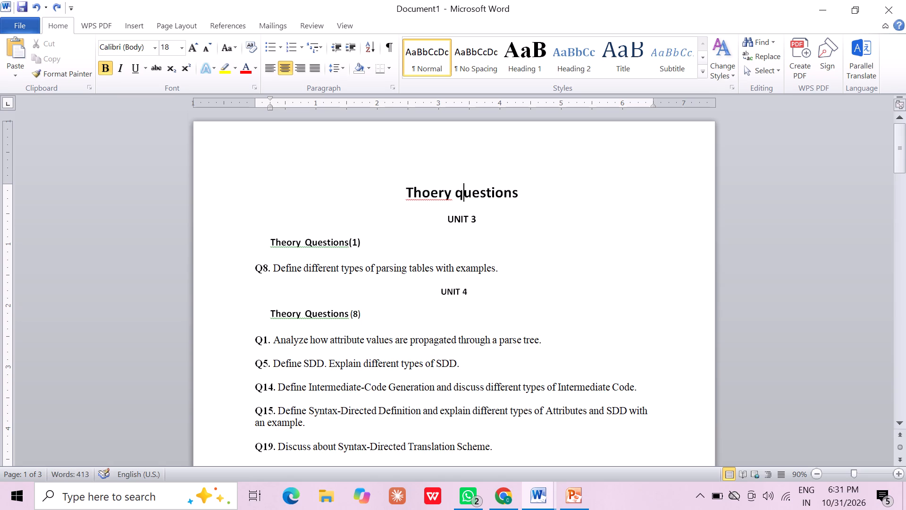
key(ctrl+y)
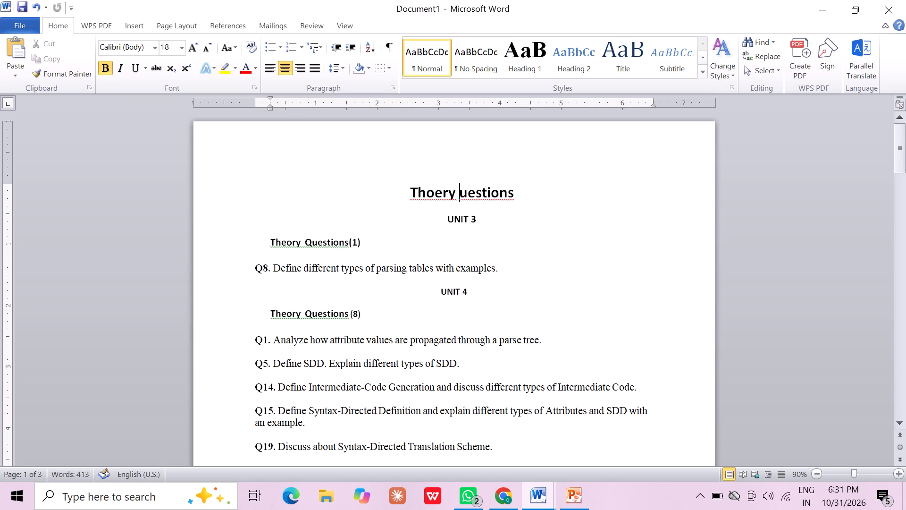
key(q)
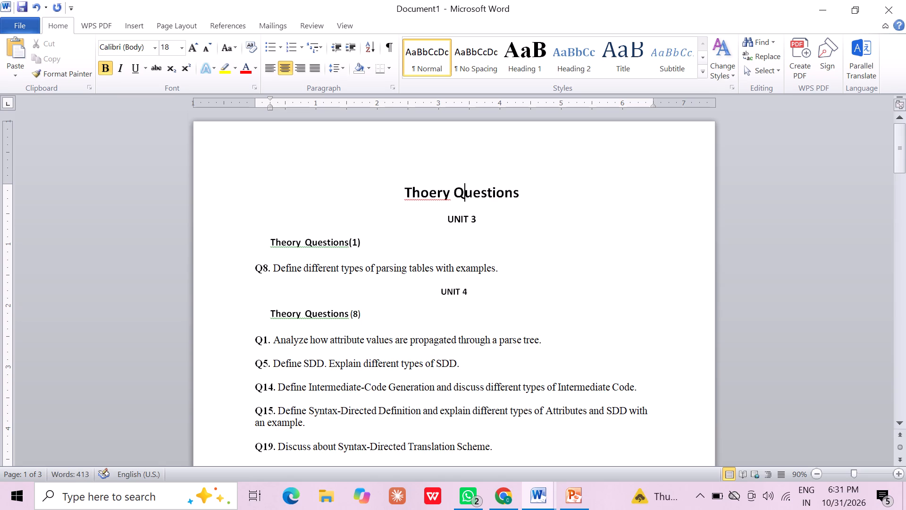
click(420, 199)
key(Delete)
key(Right)
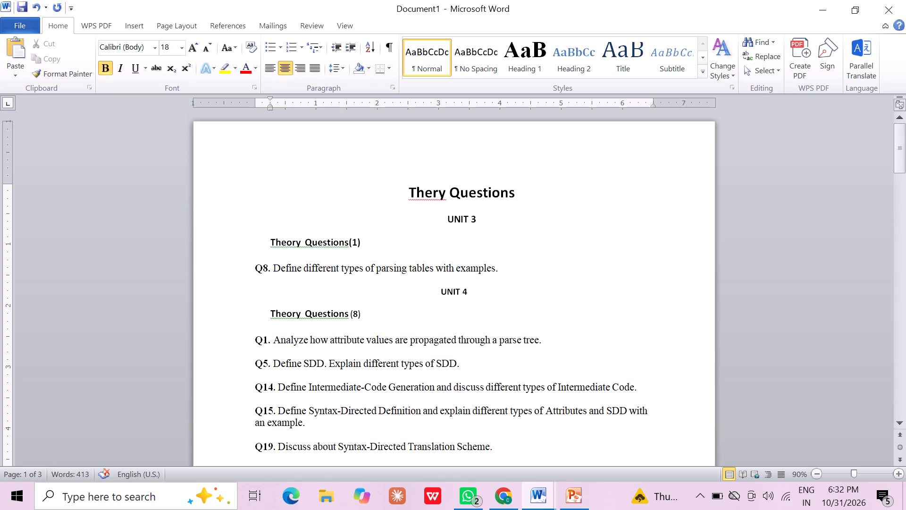
key(0)
key(BackSpace)
key(o)
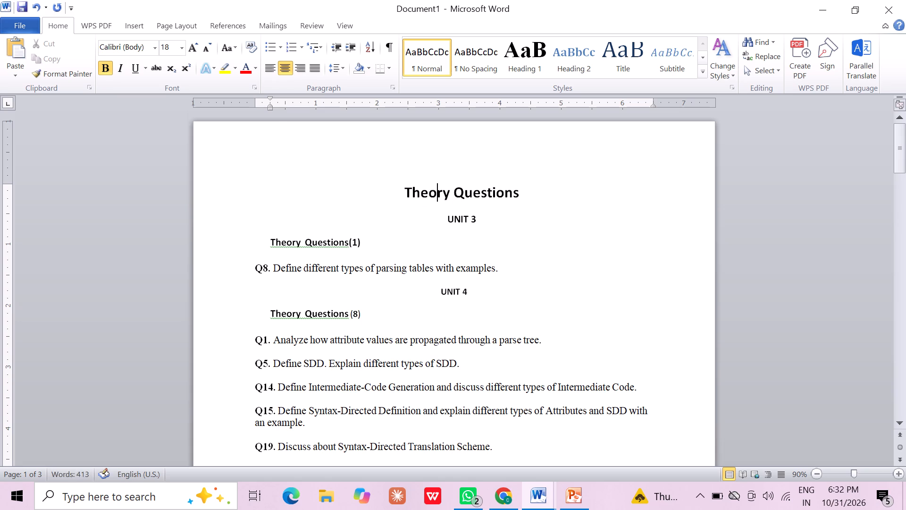
scroll(420, 199, down, 7)
scroll(420, 199, up, 7)
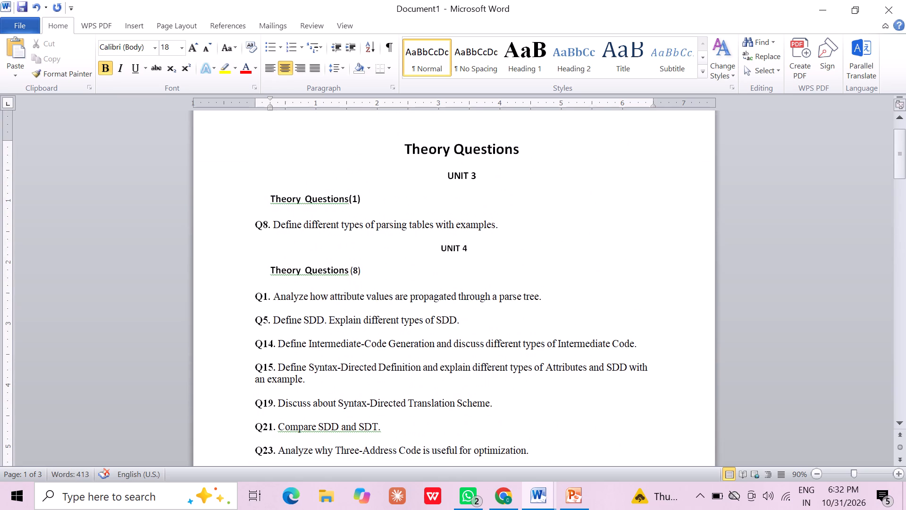
click(532, 157)
key(alt+Tab)
scroll(488, 171, up, 9)
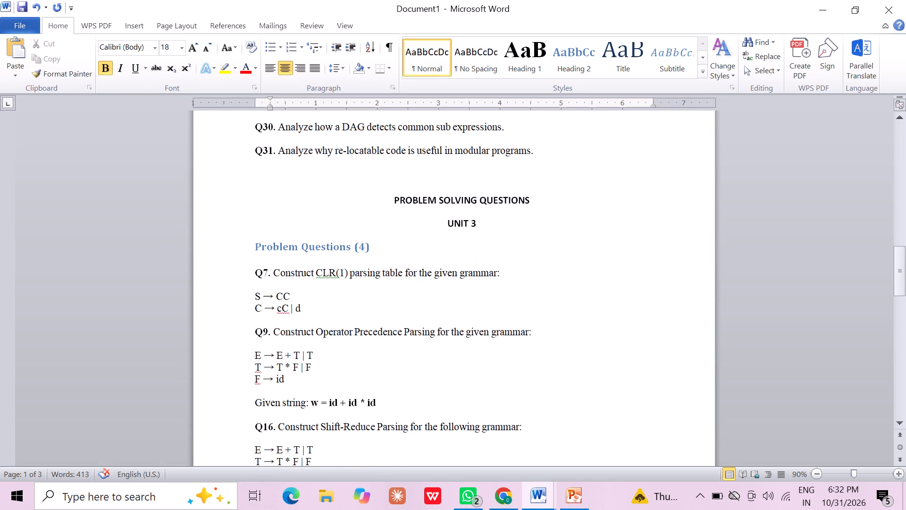
scroll(367, 286, down, 1)
scroll(367, 286, up, 12)
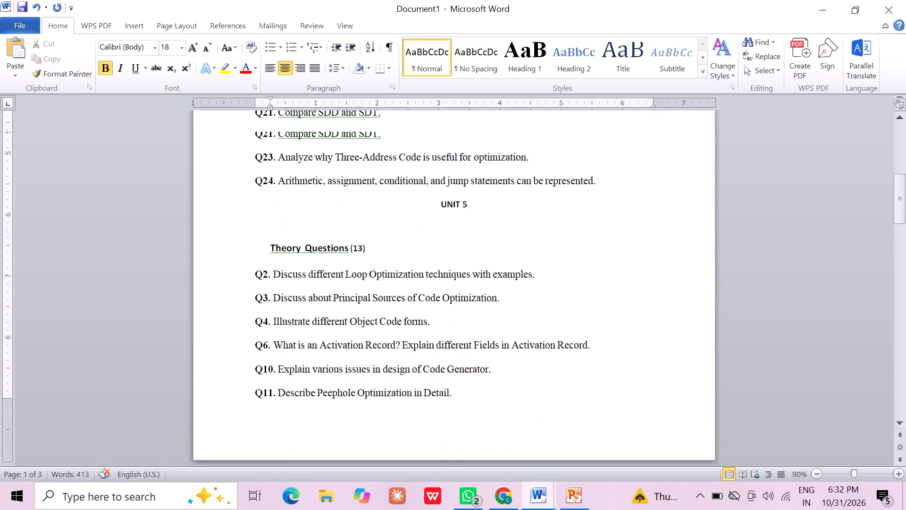
scroll(367, 286, up, 3)
scroll(367, 286, down, 1)
scroll(367, 286, up, 6)
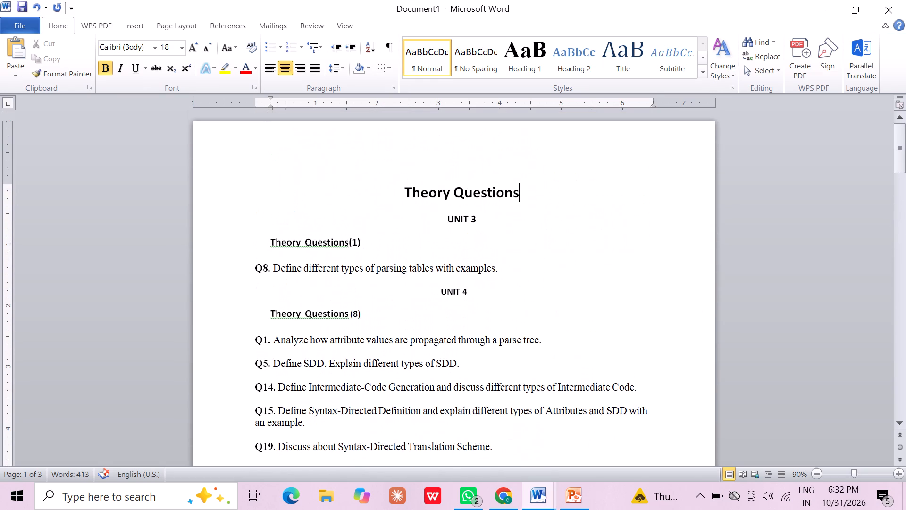
Save the document as a Word file named "Questions" in the Downloads folder.
click(30, 27)
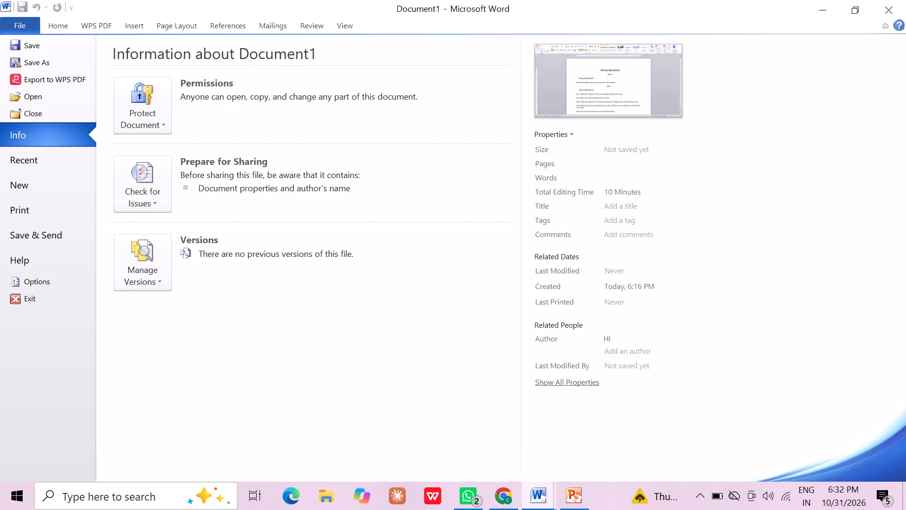
click(40, 65)
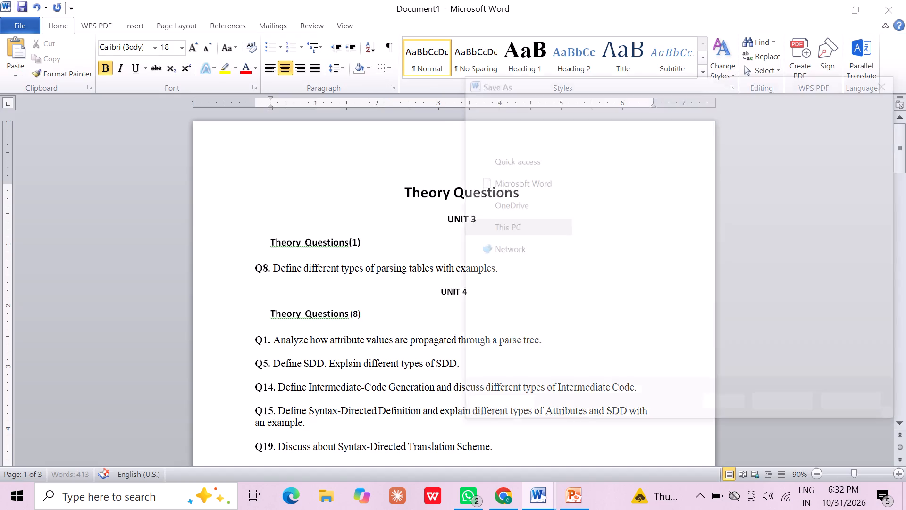
click(524, 223)
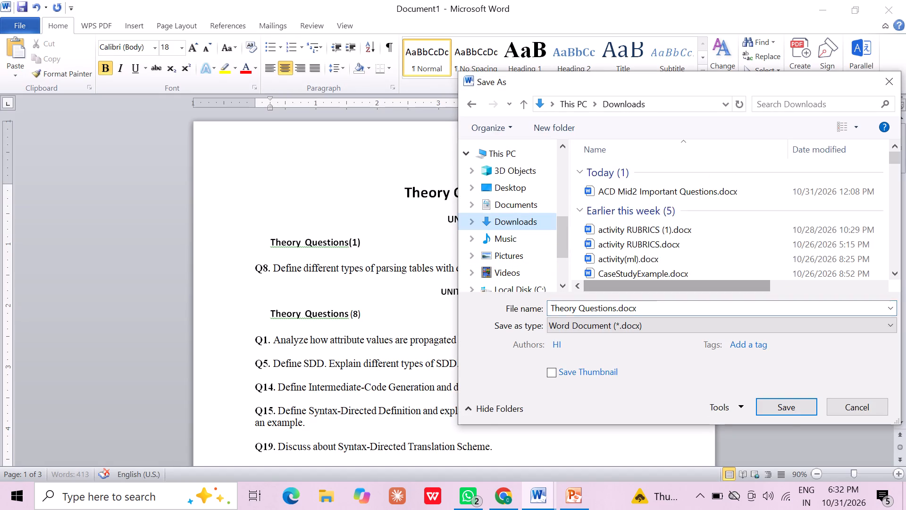
key(q)
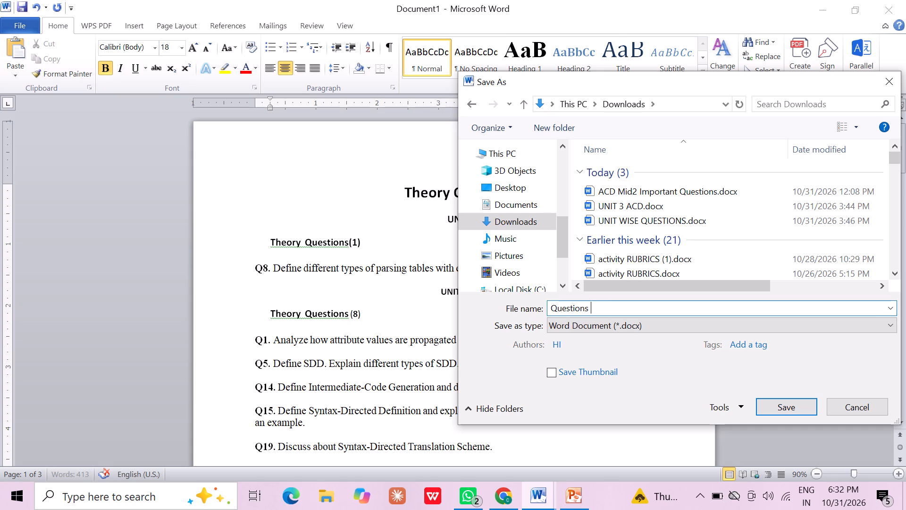
key(Return)
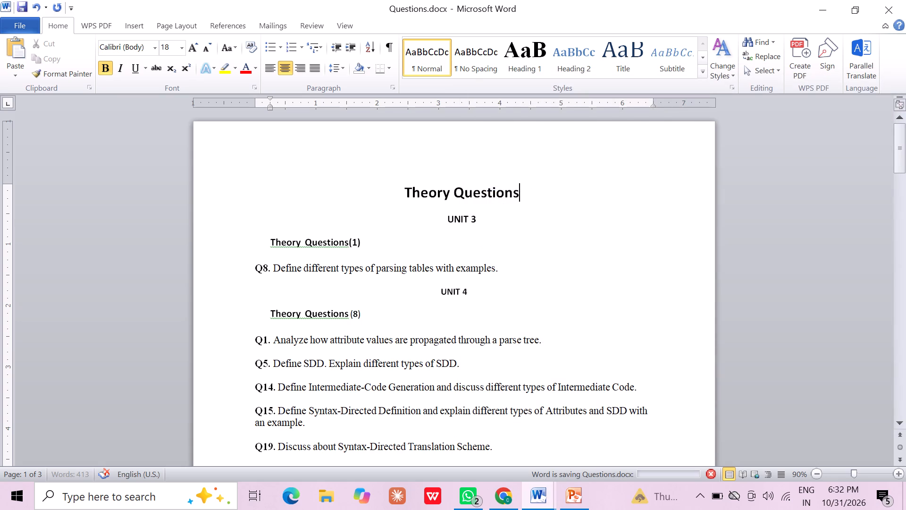
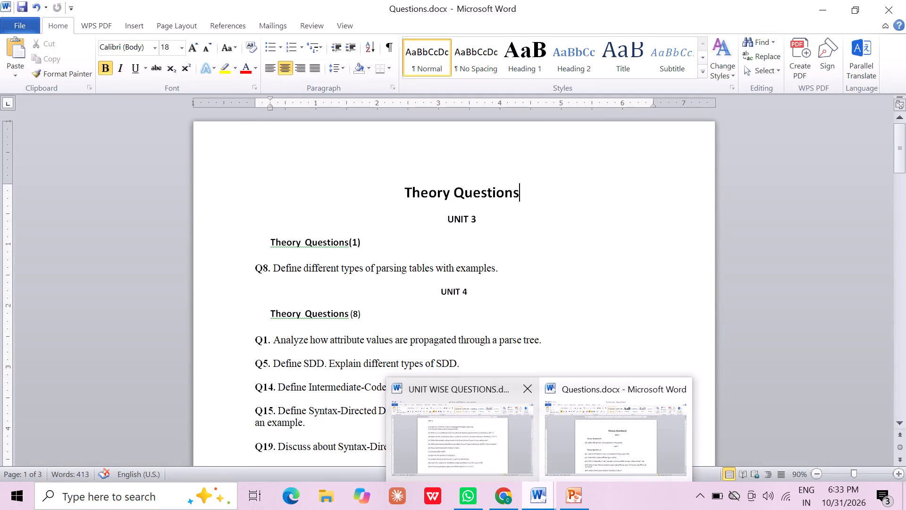
Look over UNIT 3 and UNIT 4 in the UNIT WISE QUESTIONS document, then create a blank document headed "UNIT 4".
click(490, 447)
click(490, 447)
scroll(490, 447, up, 4)
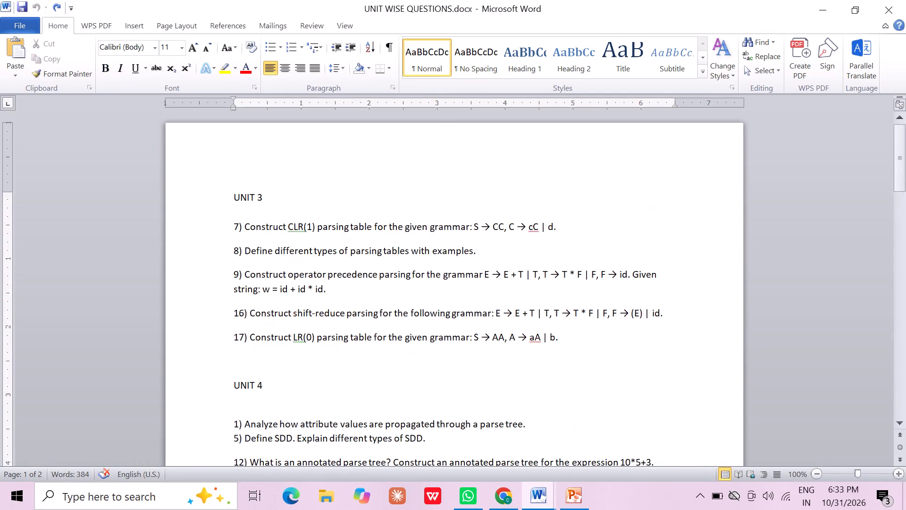
scroll(490, 447, down, 1)
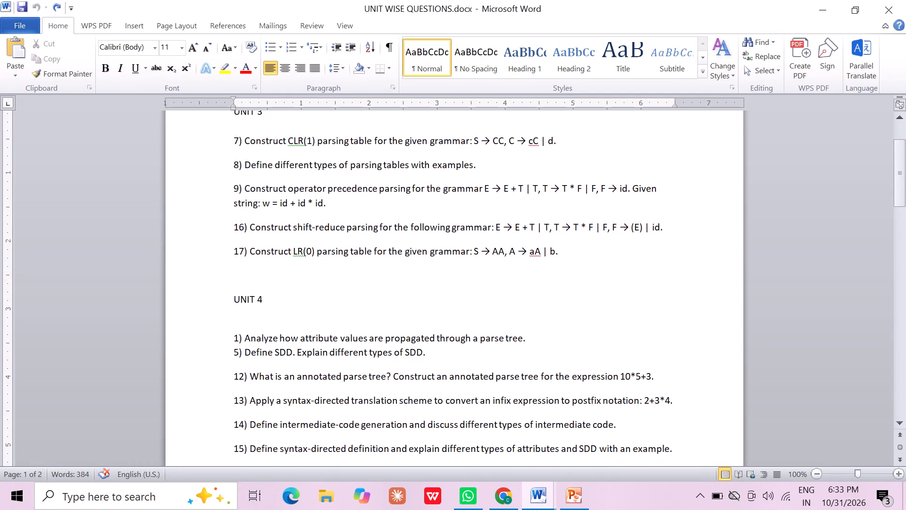
click(25, 25)
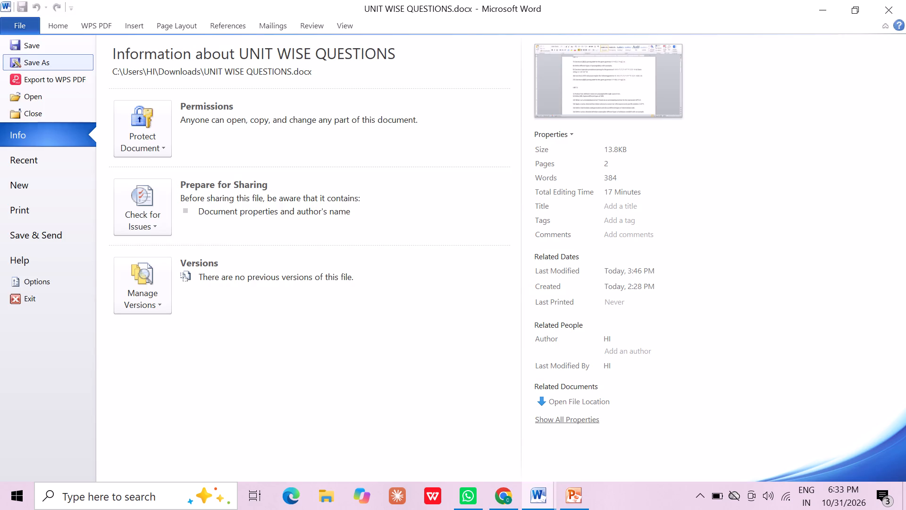
click(50, 182)
double_click(133, 120)
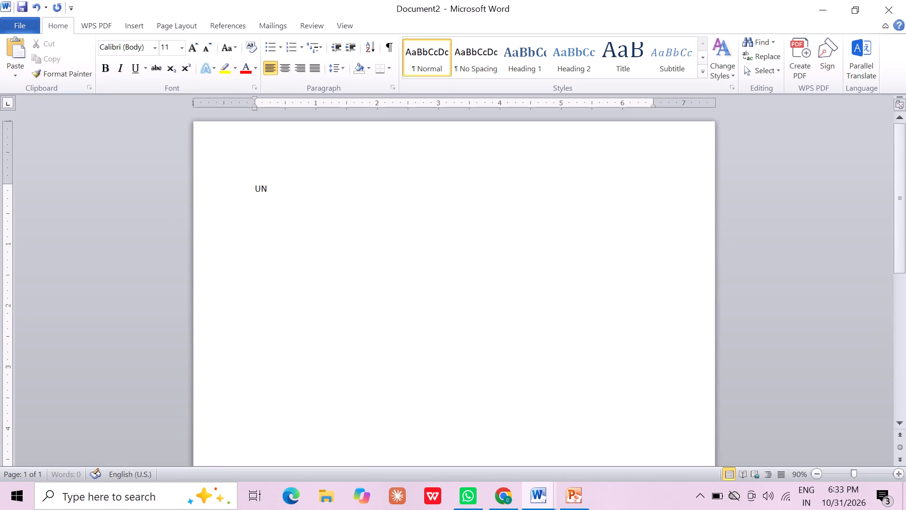
Copy question 1 on attribute value propagation from the UNIT WISE QUESTIONS document and paste it under the new document's UNIT 4 heading.
key(alt+Tab)
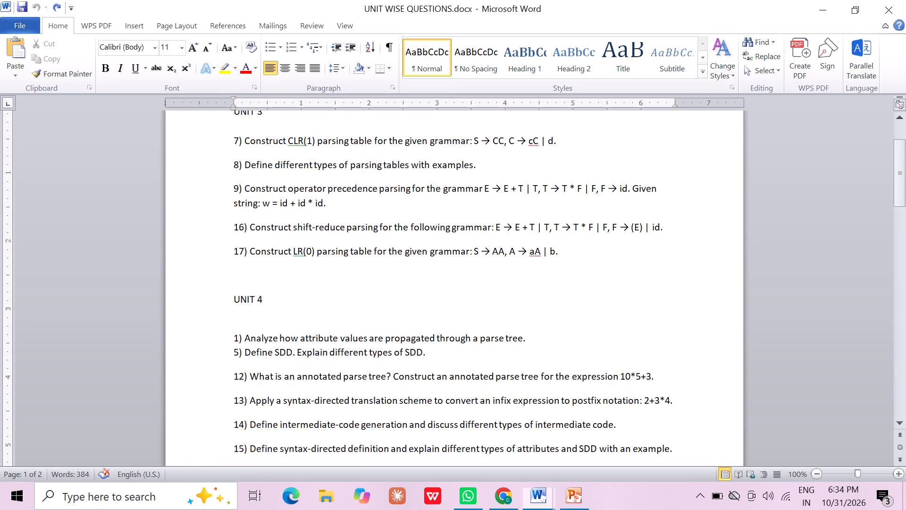
drag(230, 336, 521, 335)
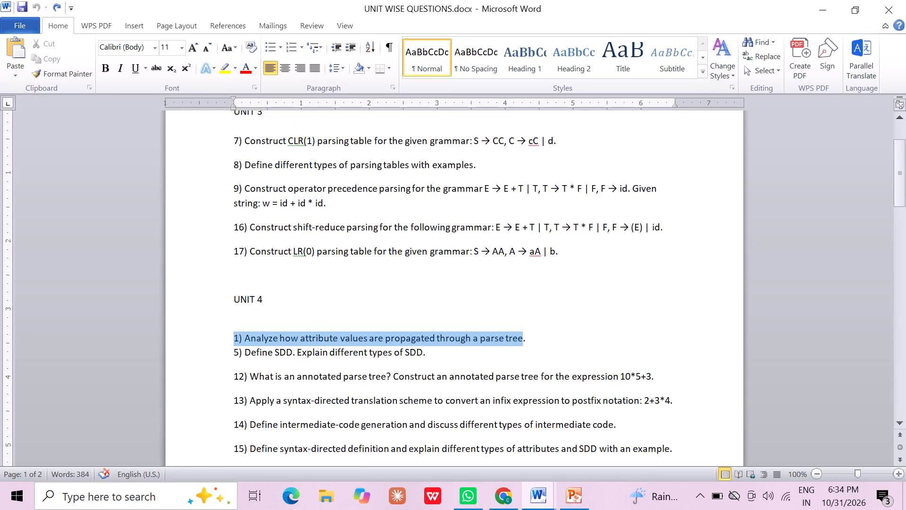
drag(521, 335, 532, 337)
key(ctrl+c)
key(ctrl+c)
key(alt+Tab)
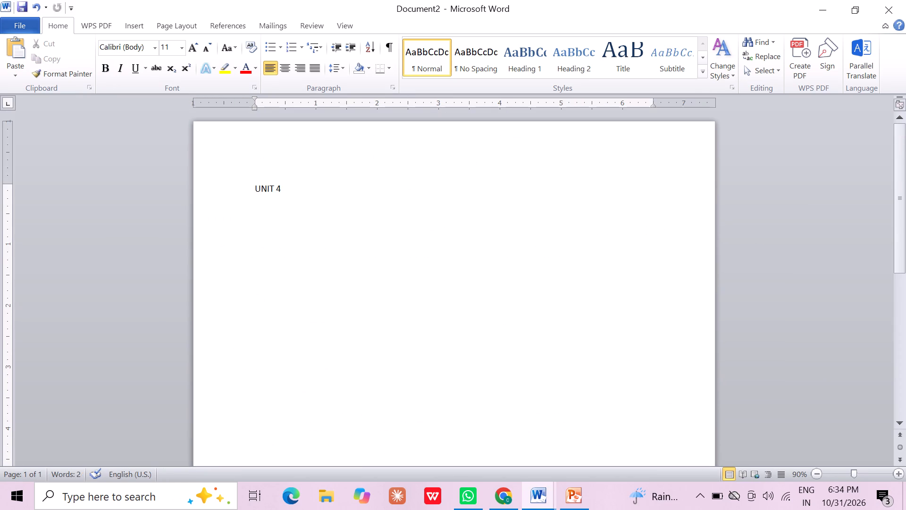
key(Return)
key(ctrl+v)
key(Return)
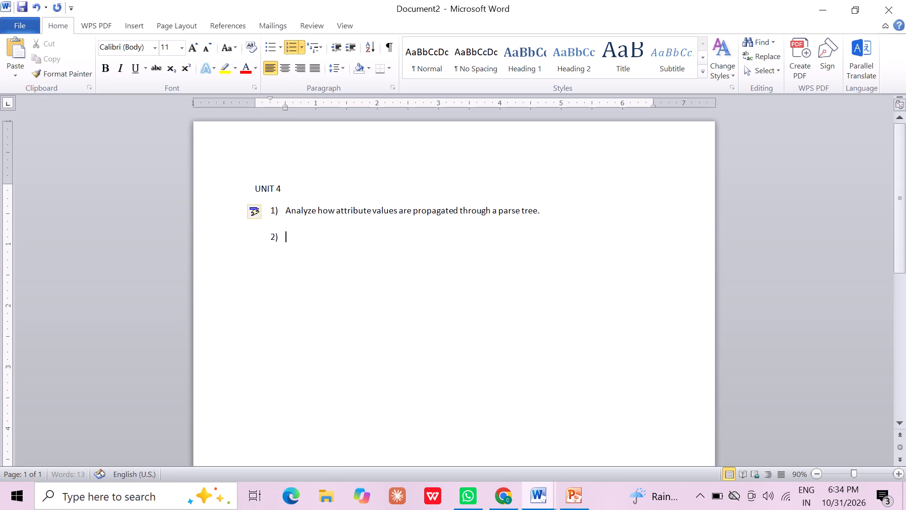
Undo the automatic list numbering so question 1 stays as plain text starting with "1)".
key(BackSpace)
key(BackSpace)
key(BackSpace)
key(ctrl+z)
key(ctrl+z)
key(ctrl+z)
key(ctrl+z)
key(ctrl+z)
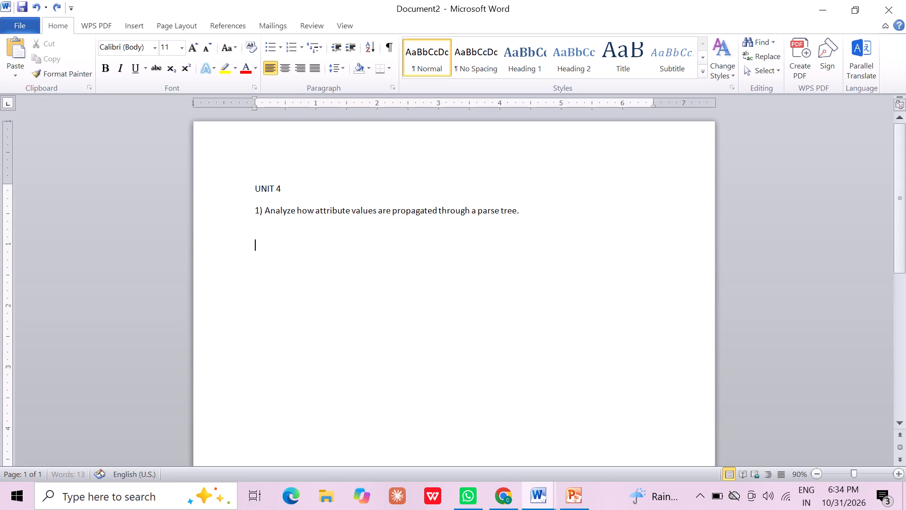
key(ctrl+z)
Add the line "Answer :-" under question 1 and set the line spacing of the question and answer lines to 1.5.
text(nswer :-)
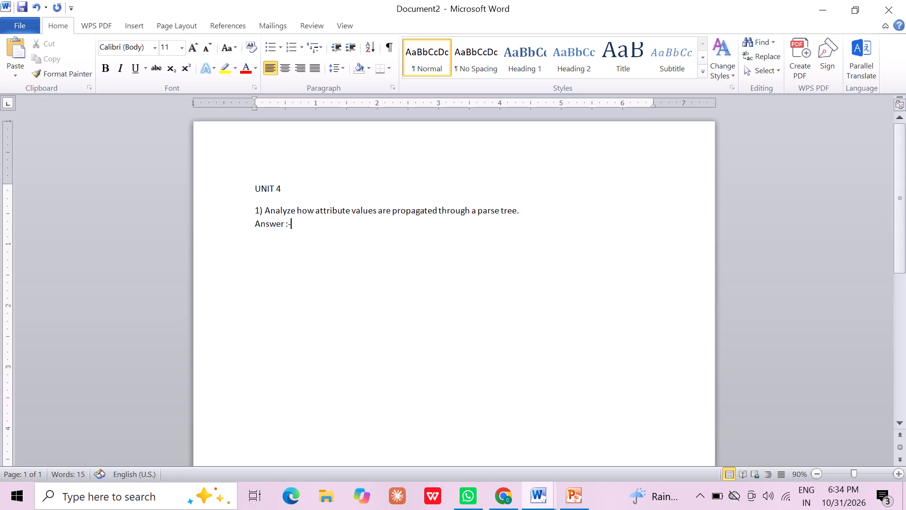
drag(305, 221, 255, 210)
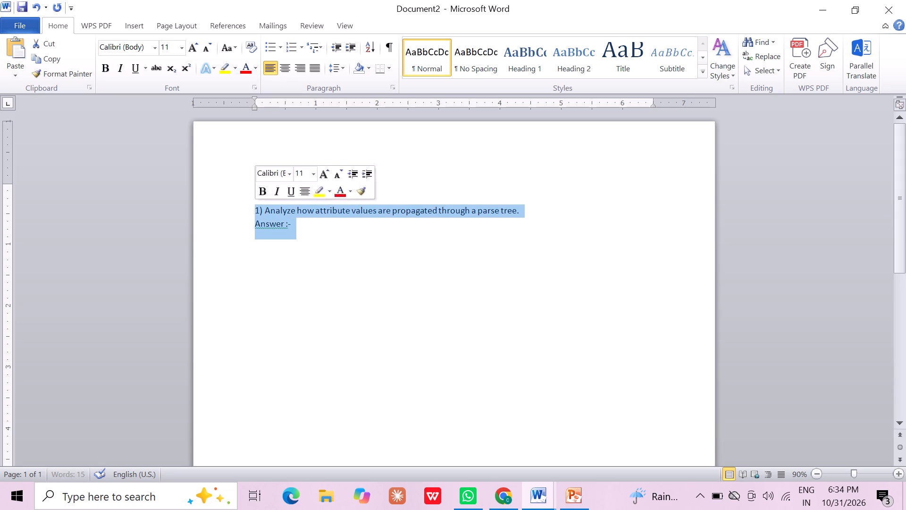
click(328, 68)
click(352, 119)
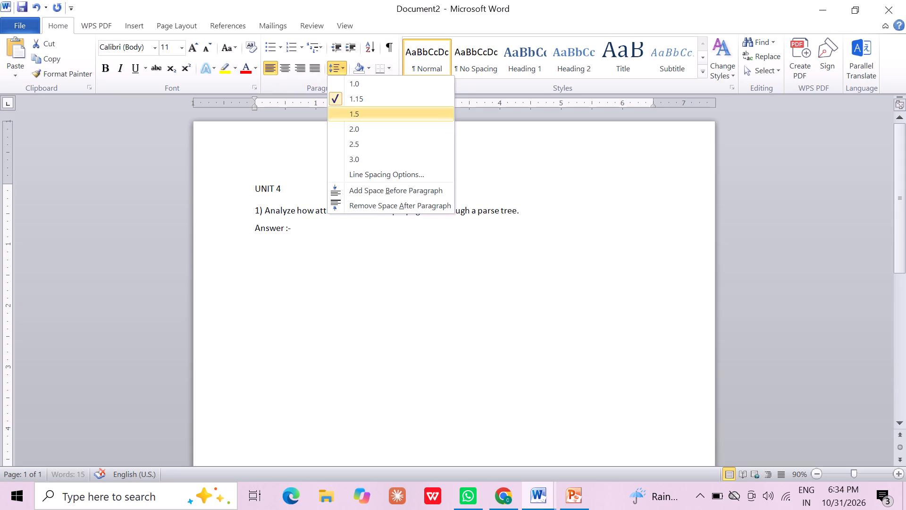
click(309, 246)
key(Return)
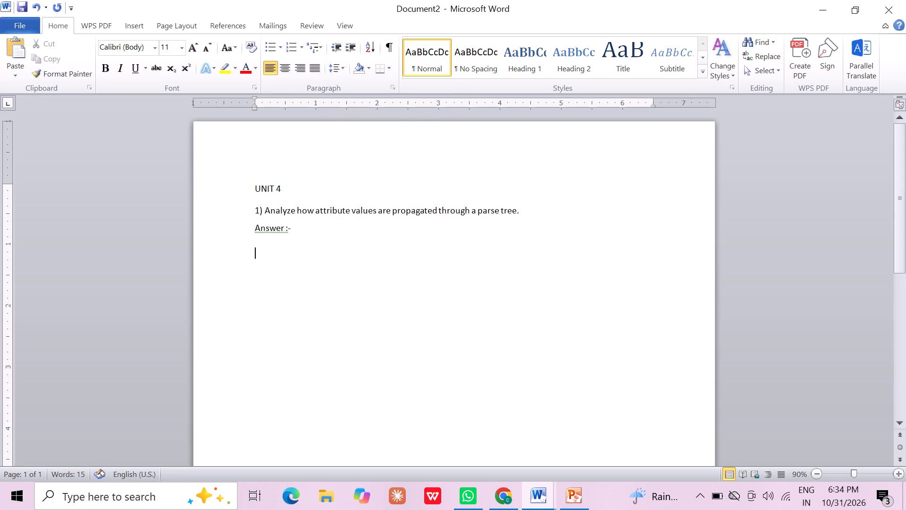
Make the UNIT 4 heading, question 1 and the "Answer :-" line bold at 12 pt.
drag(303, 228, 256, 182)
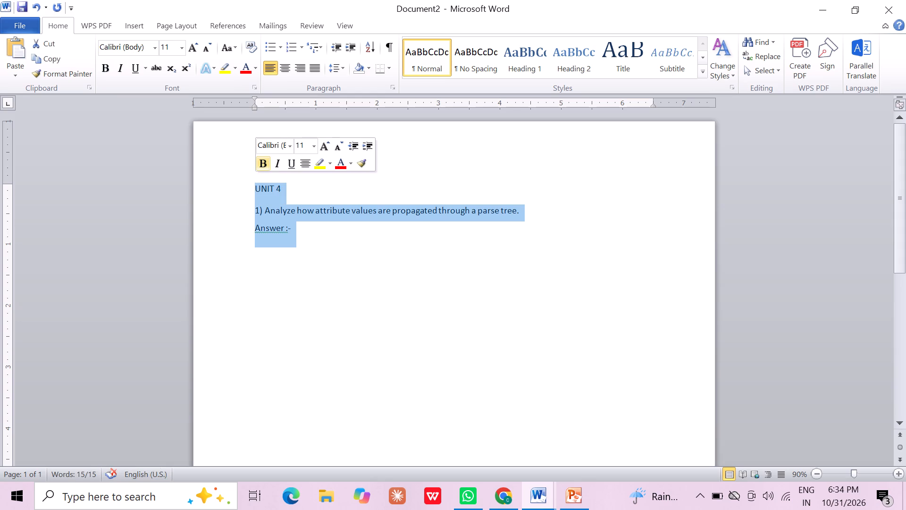
click(258, 165)
click(321, 152)
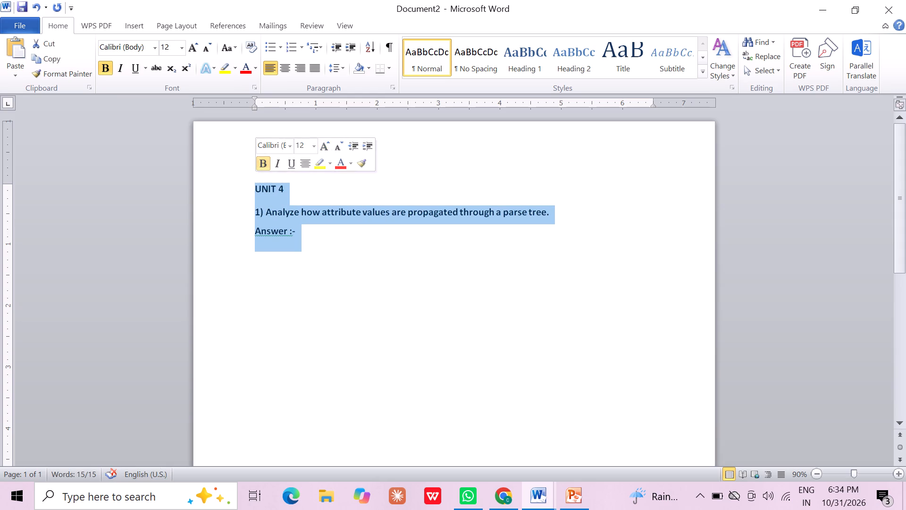
Centre the UNIT 4 heading and return to the empty line below "Answer :-".
triple_click(278, 188)
click(325, 169)
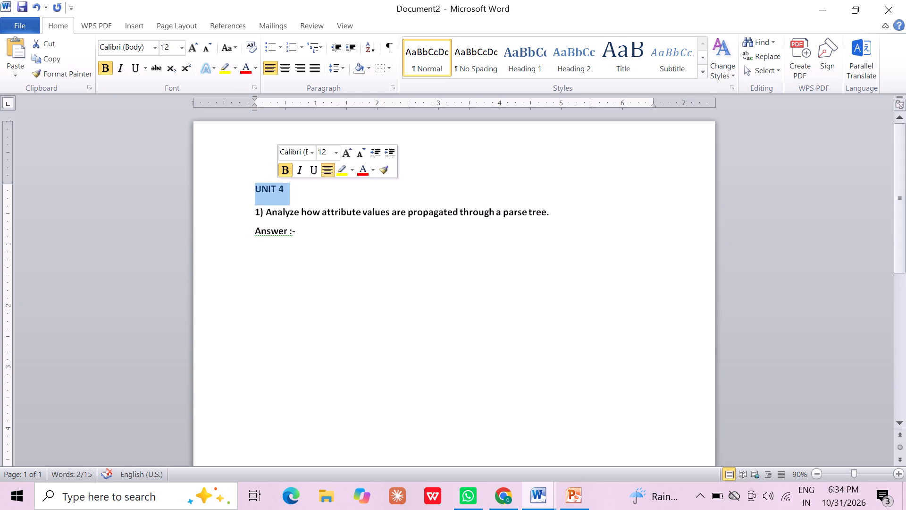
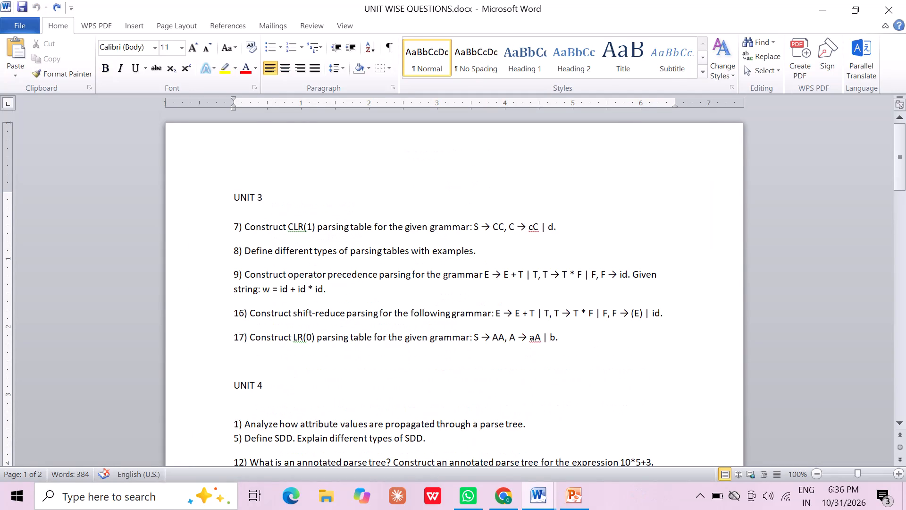
Compare the Unit 3 and Unit 4 questions in UNIT WISE QUESTIONS.docx with the theory questions in Questions.docx.
key(alt+Tab)
key(alt+Tab)
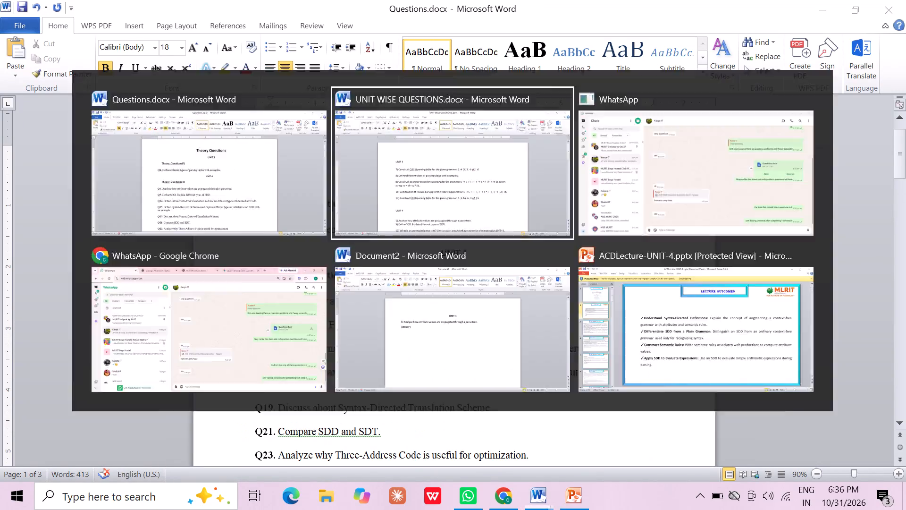
scroll(421, 301, down, 2)
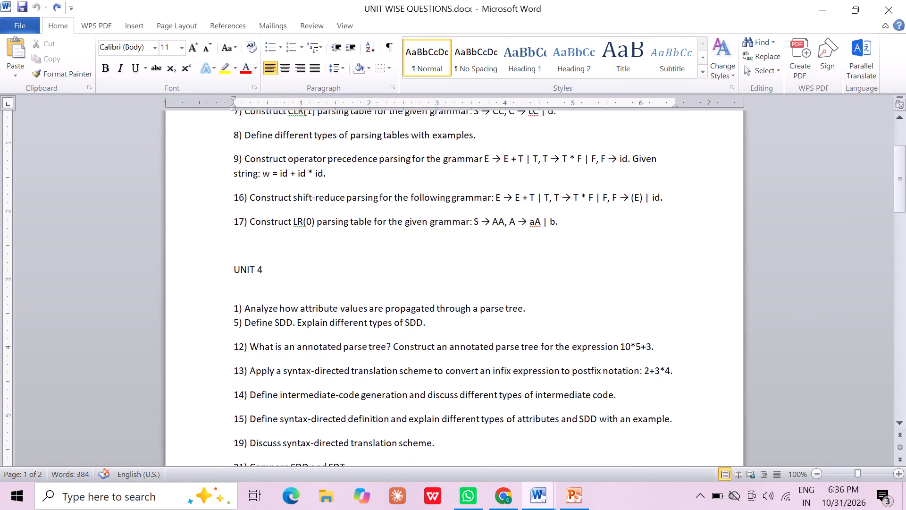
scroll(421, 301, down, 1)
key(alt+Tab)
scroll(387, 322, down, 1)
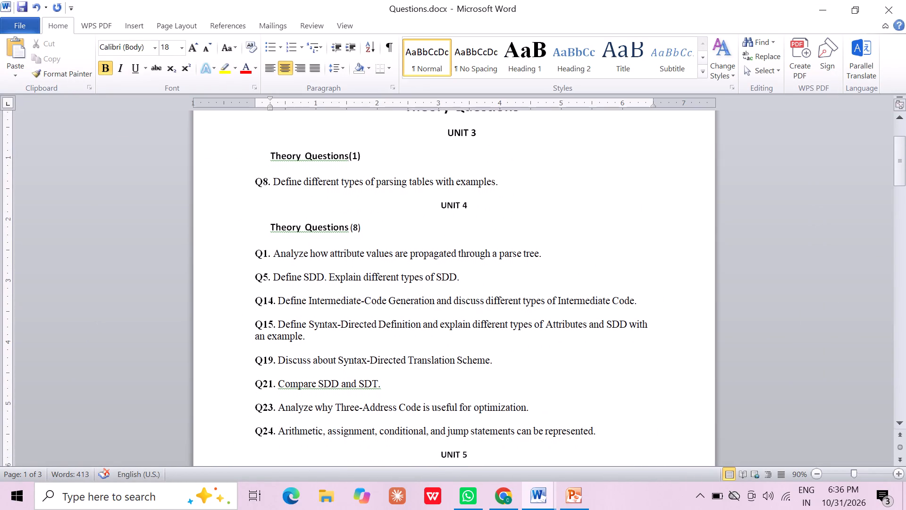
Compare the UNIT 4 question list in Questions.docx with the UNIT 4 list in UNIT WISE QUESTIONS.docx.
scroll(387, 322, down, 1)
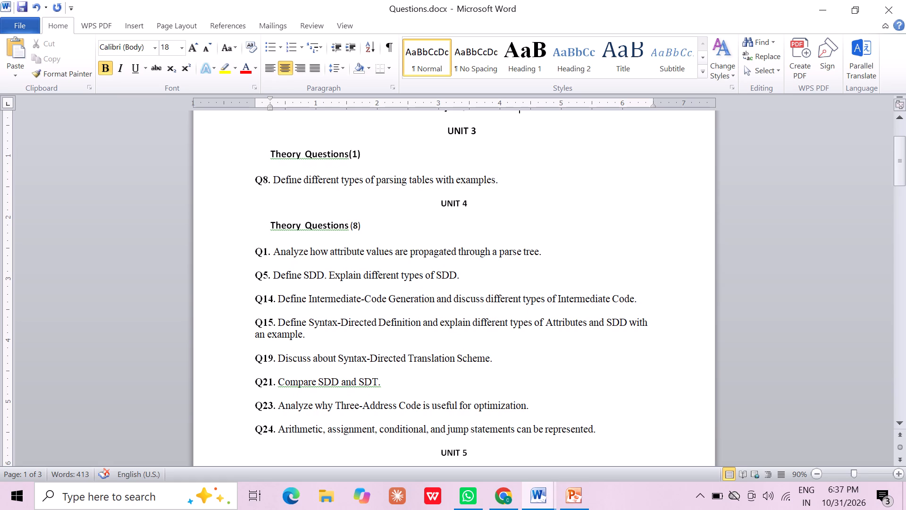
key(alt+Tab)
scroll(642, 288, down, 1)
key(alt+Tab)
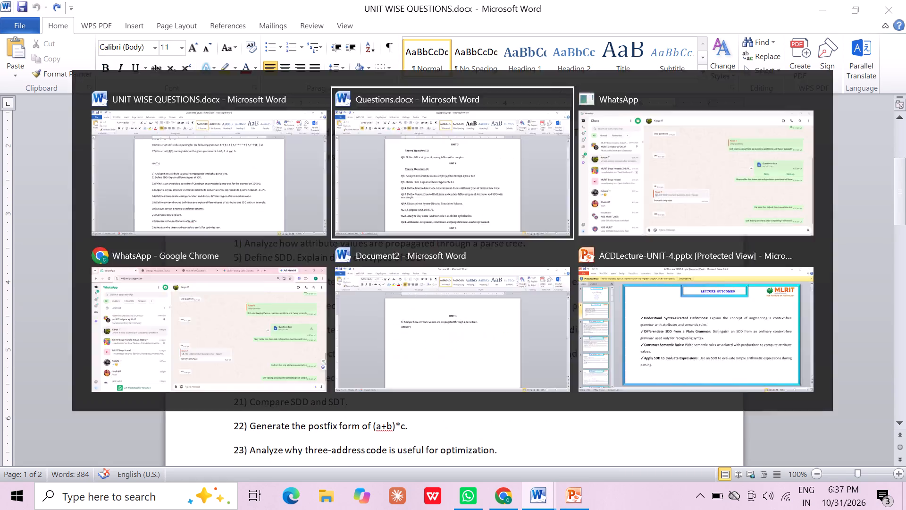
key(alt+Tab)
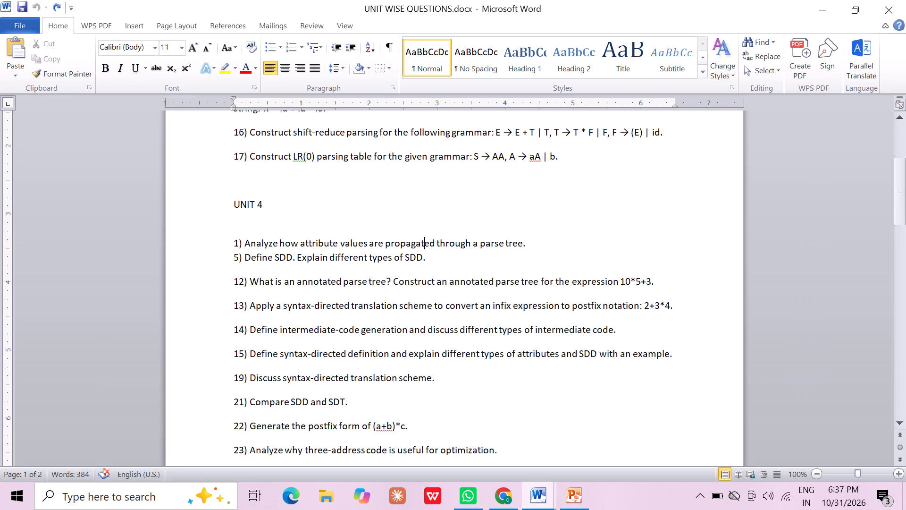
key(alt+Tab)
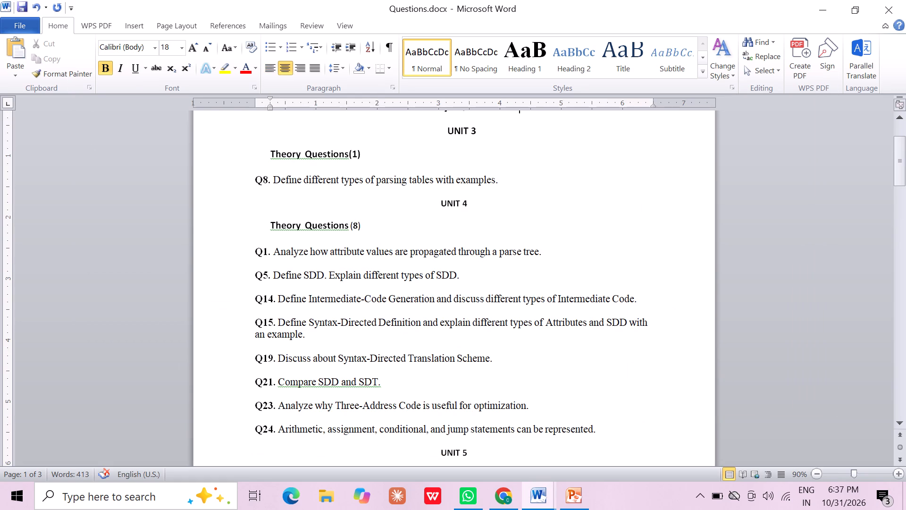
key(alt+Tab)
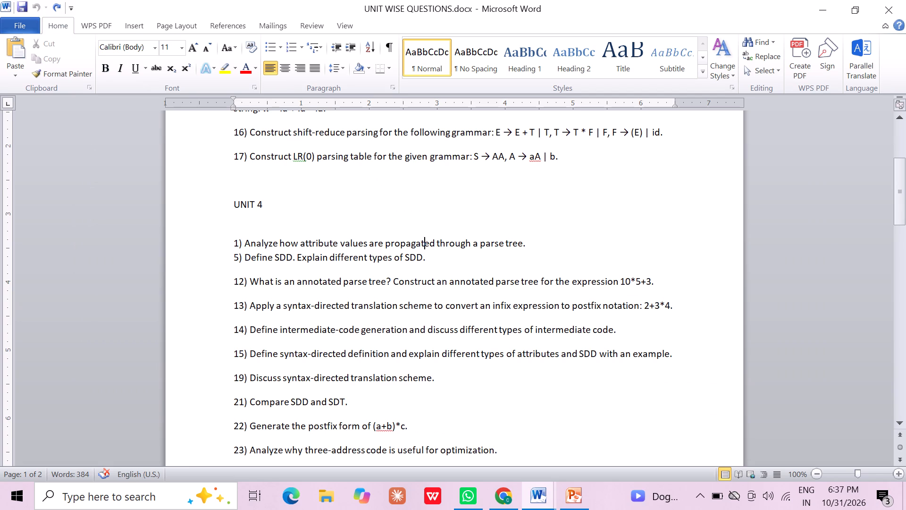
key(alt+Tab)
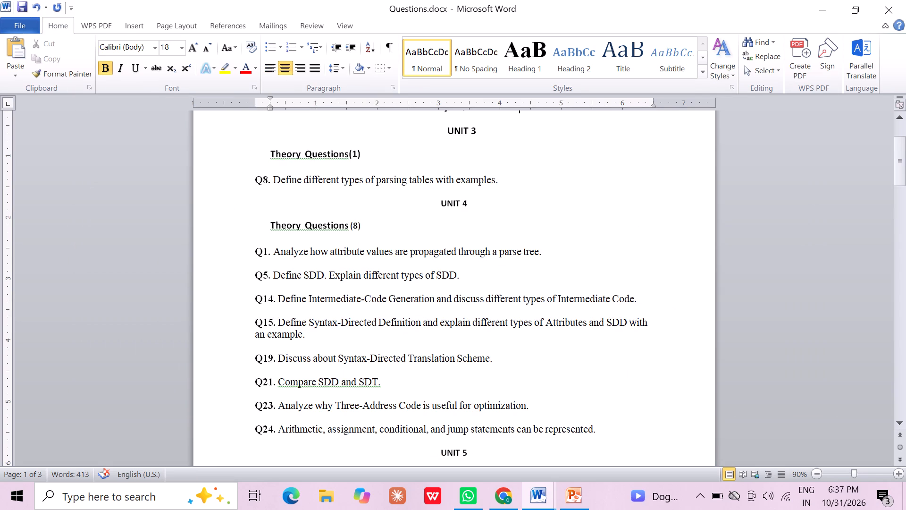
key(alt+Tab)
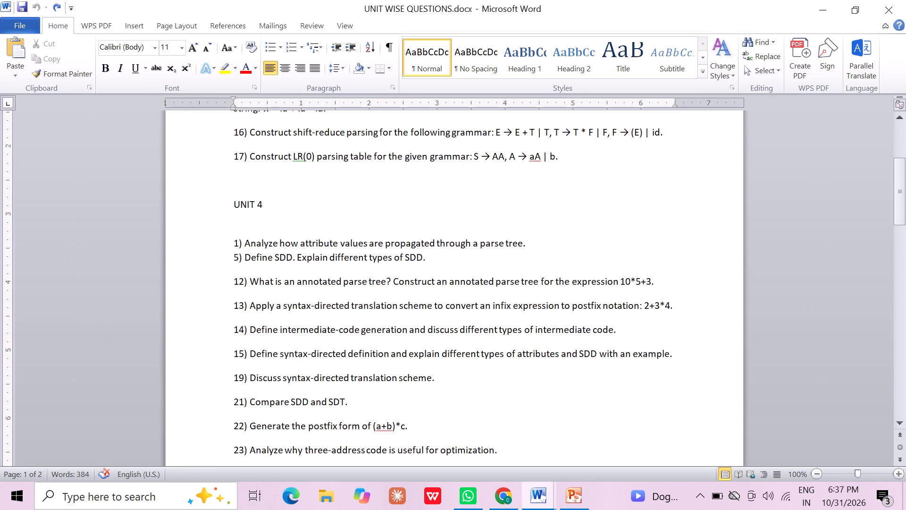
key(alt+Tab)
key(alt+Tab)
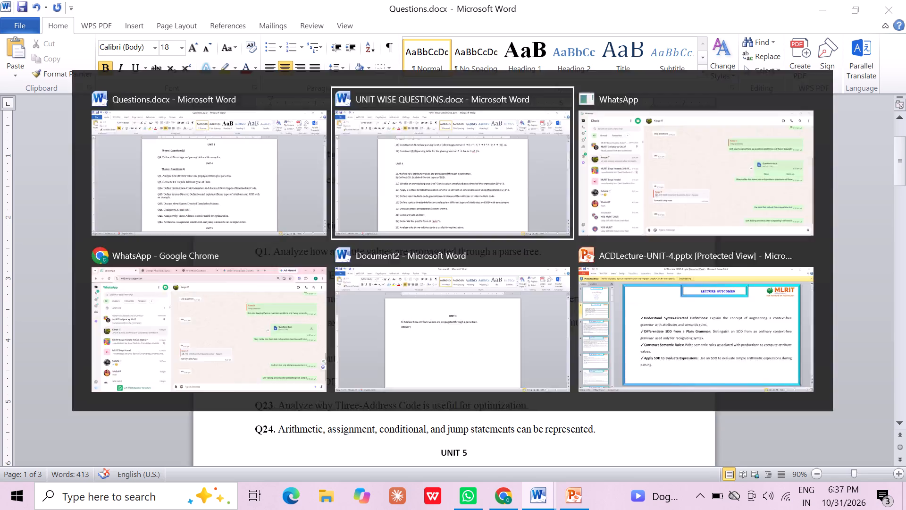
scroll(372, 424, down, 2)
key(alt+Tab)
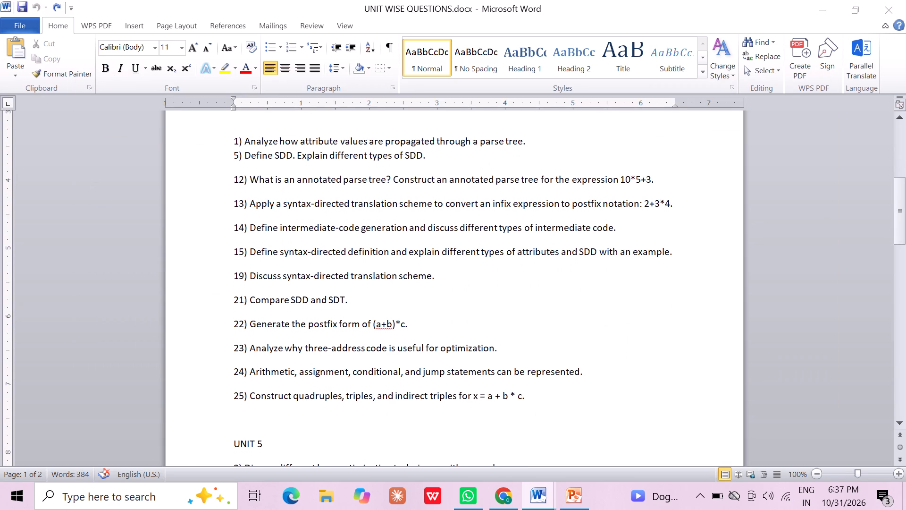
key(alt+Tab)
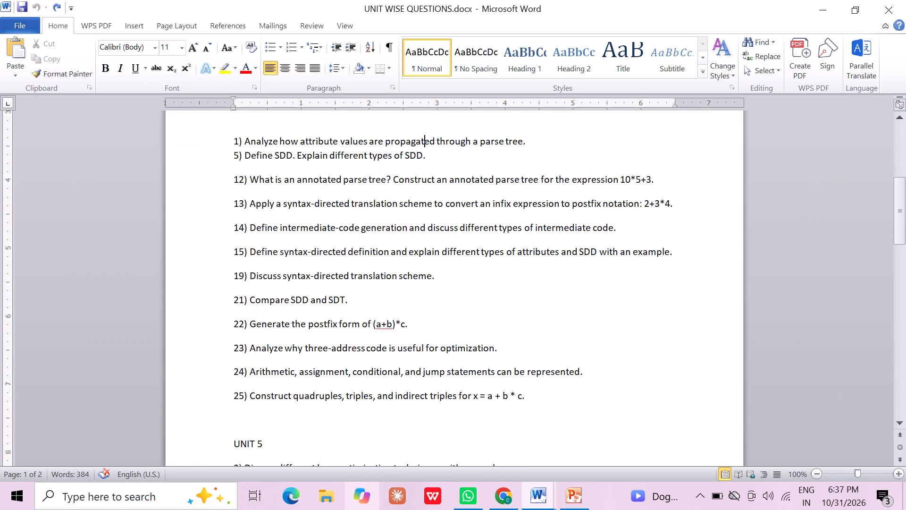
Open the recent file "ACD Mid2 Important Questions.docx" from File Explorer.
click(335, 489)
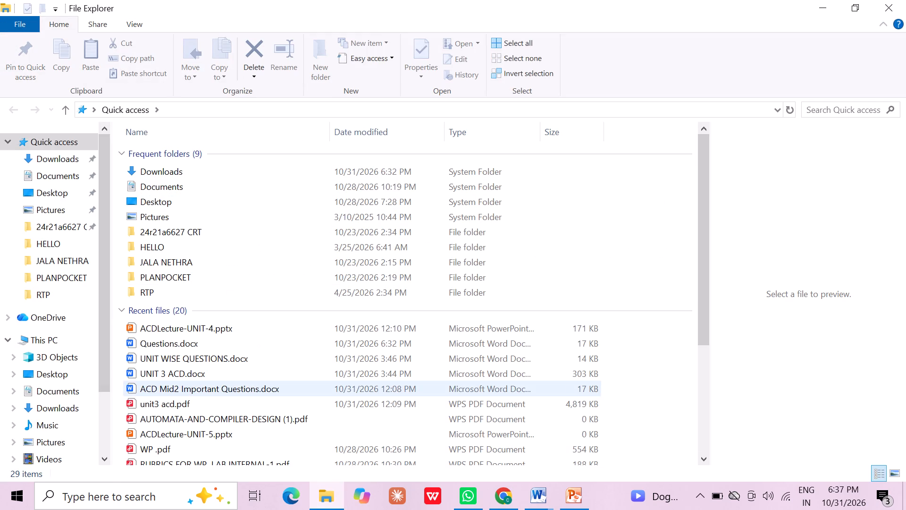
double_click(203, 390)
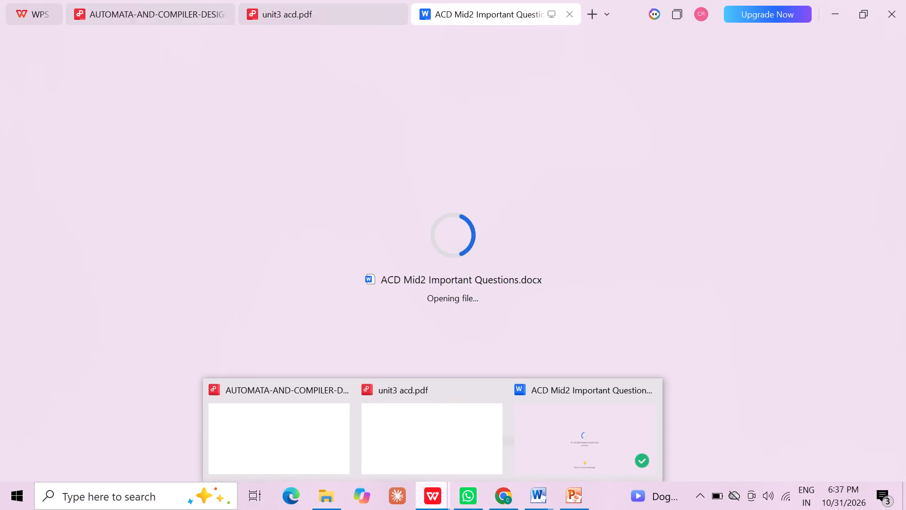
View the already open AUTOMATA-AND-COMPILER-DESIGN (1).pdf in WPS Office.
click(185, 15)
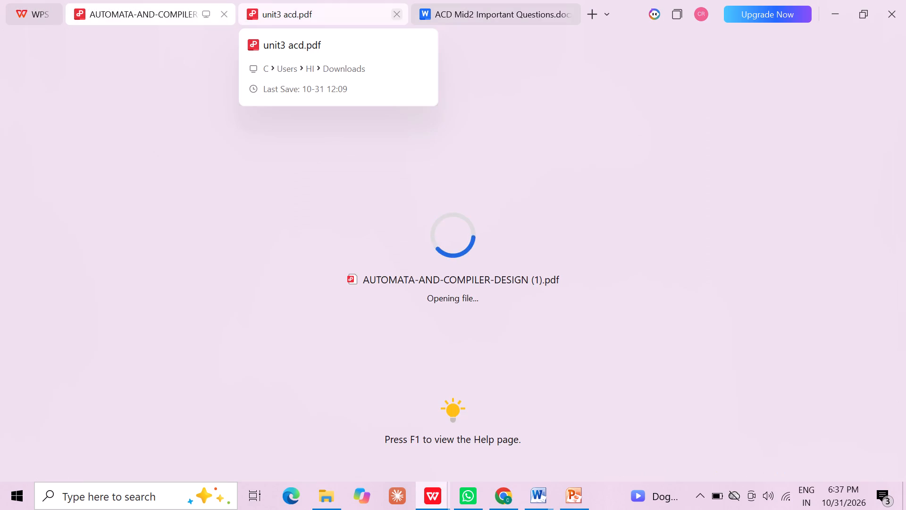
click(395, 17)
click(157, 13)
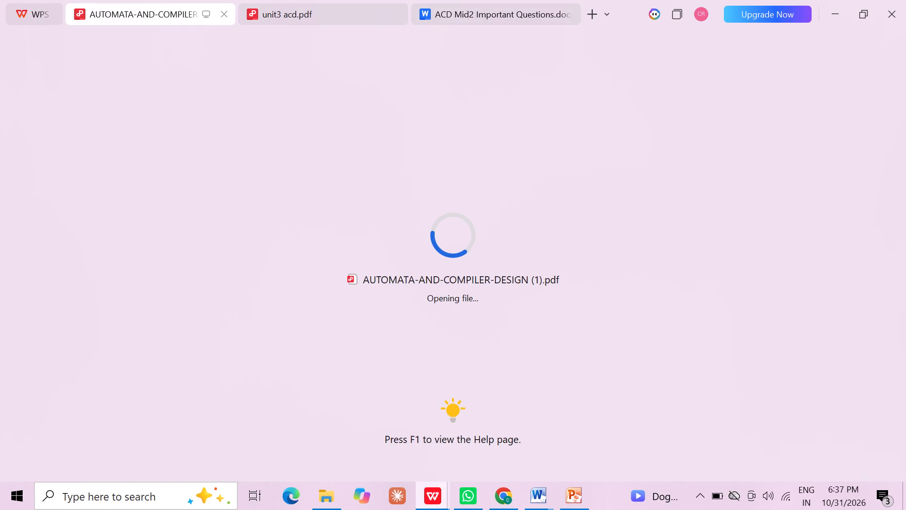
ctrl+scroll(396, 209, down, 1)
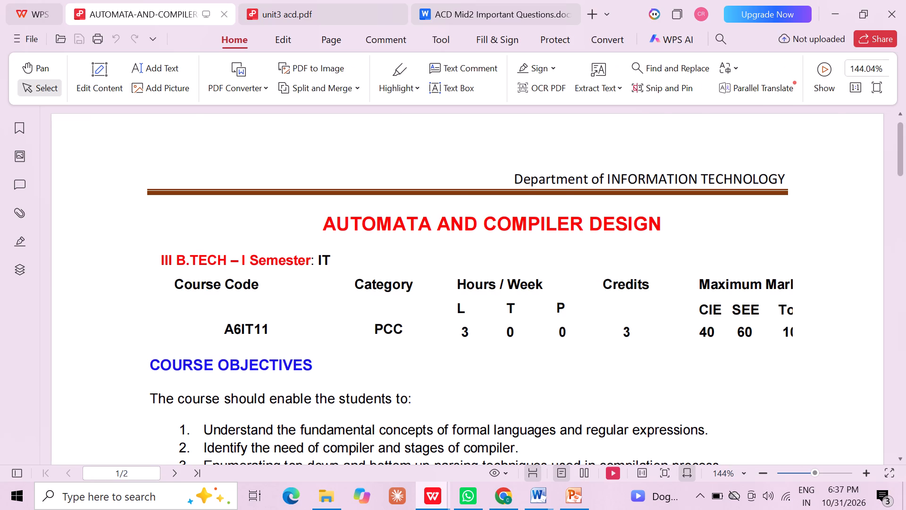
Compare the MID-II question bank in "ACD Mid2 Important Questions.docx" with the unit-wise theory questions in Questions.docx.
click(503, 0)
scroll(423, 313, down, 1)
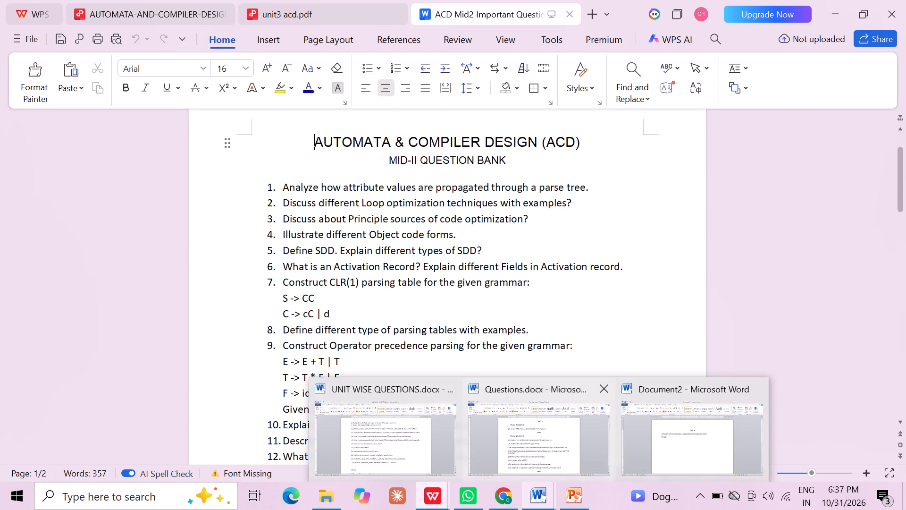
click(583, 450)
scroll(478, 348, down, 3)
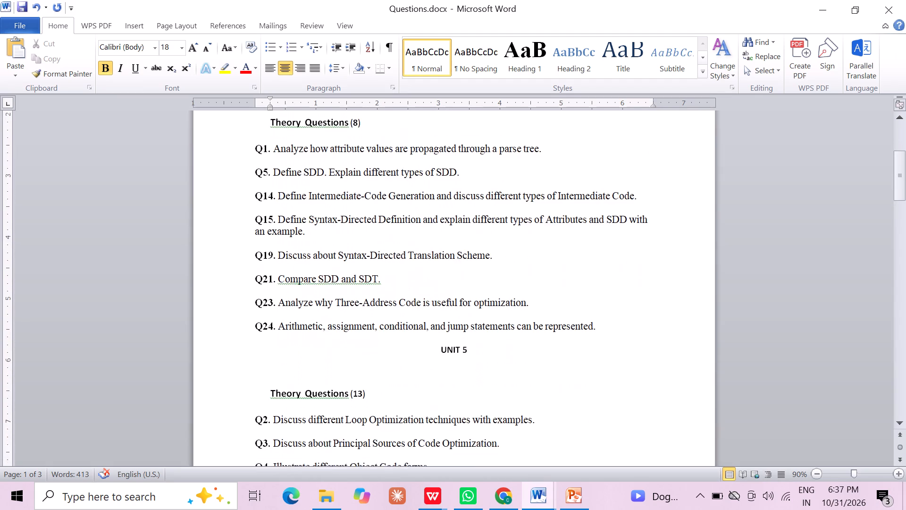
scroll(478, 348, down, 1)
key(alt+Tab)
scroll(478, 348, down, 4)
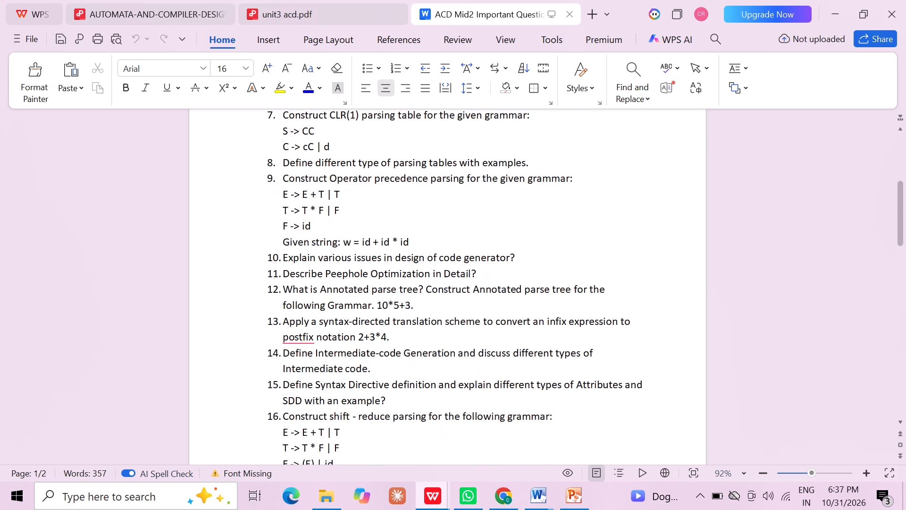
scroll(478, 348, down, 4)
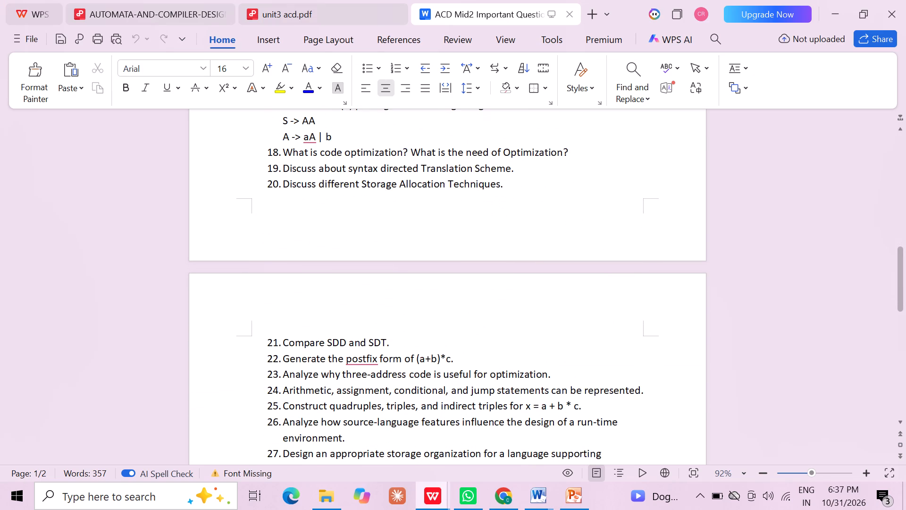
key(alt+Tab)
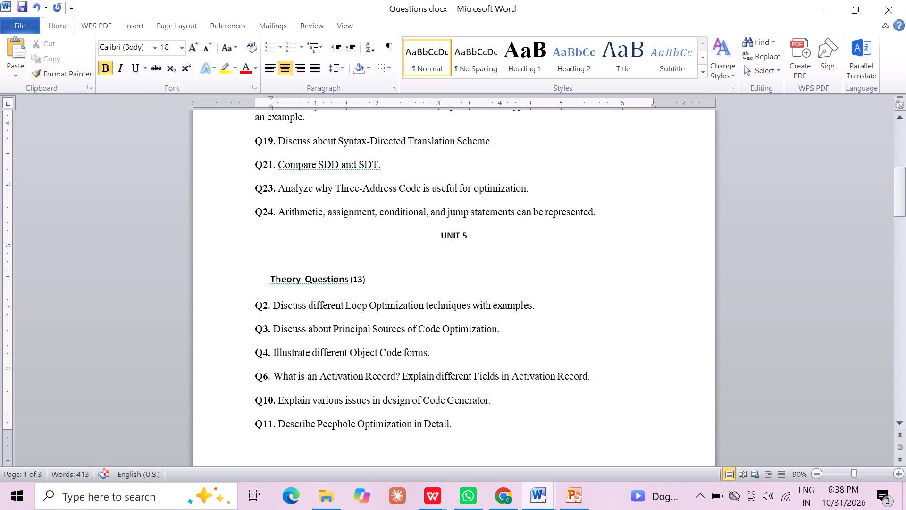
Compare the UNIT 5 theory questions in Questions.docx with the MID-II question bank in "ACD Mid2 Important Questions.docx" in WPS Office.
scroll(436, 336, down, 1)
key(alt+Tab)
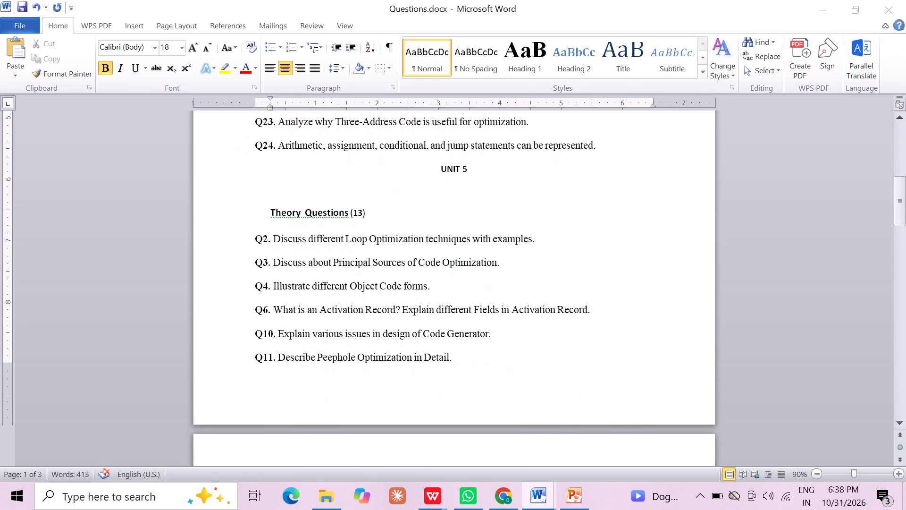
scroll(436, 336, up, 8)
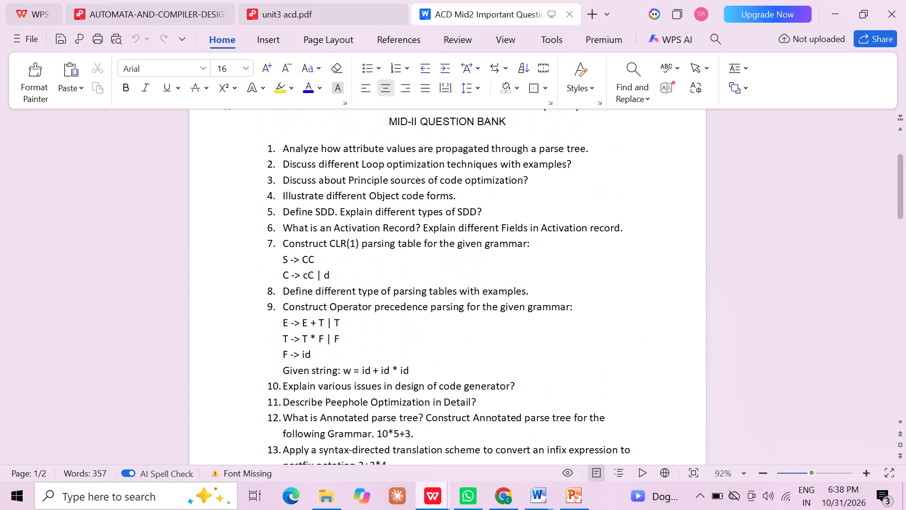
key(alt+Tab)
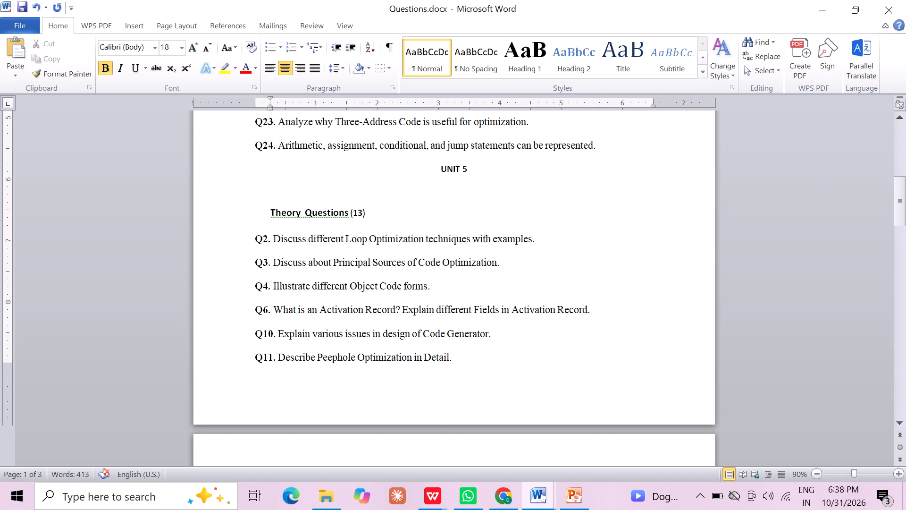
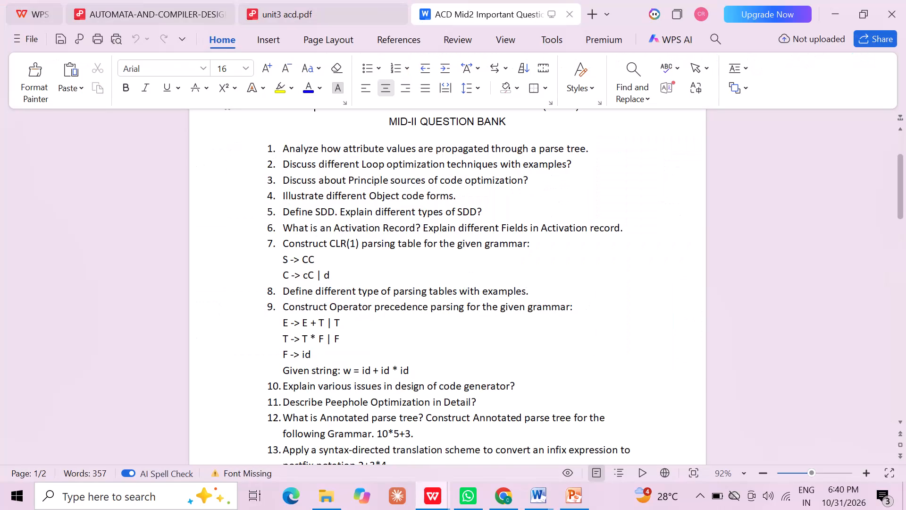
Compare the MID-II question bank in "ACD Mid2 Important Questions.docx" with the UNIT 5 theory questions in Questions.docx.
scroll(484, 335, down, 1)
key(alt+Tab)
scroll(484, 335, down, 1)
key(alt+Tab)
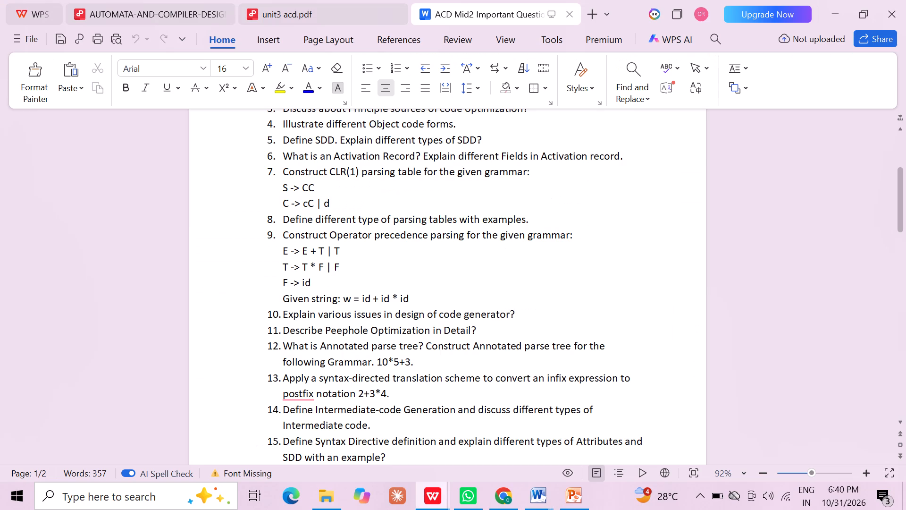
scroll(484, 335, up, 1)
key(alt+Tab)
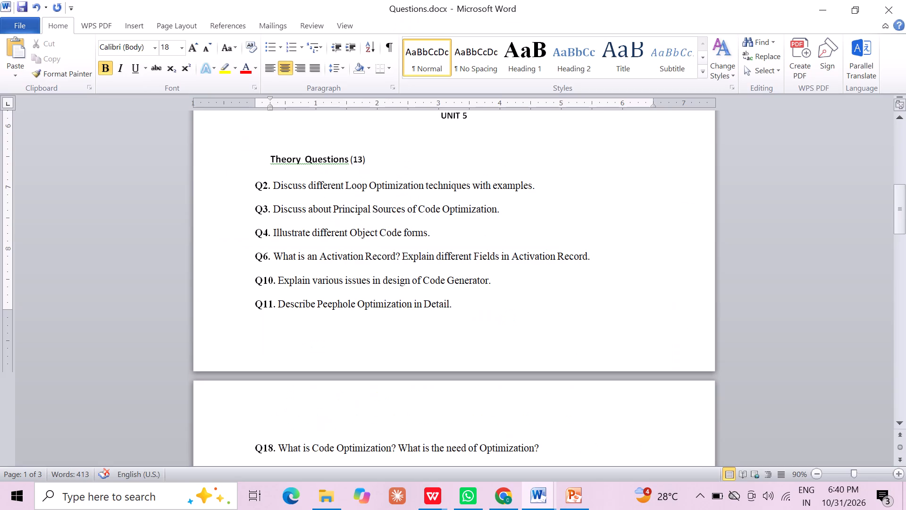
key(alt+Tab)
key(alt+Tab)
key(alt+Tab)
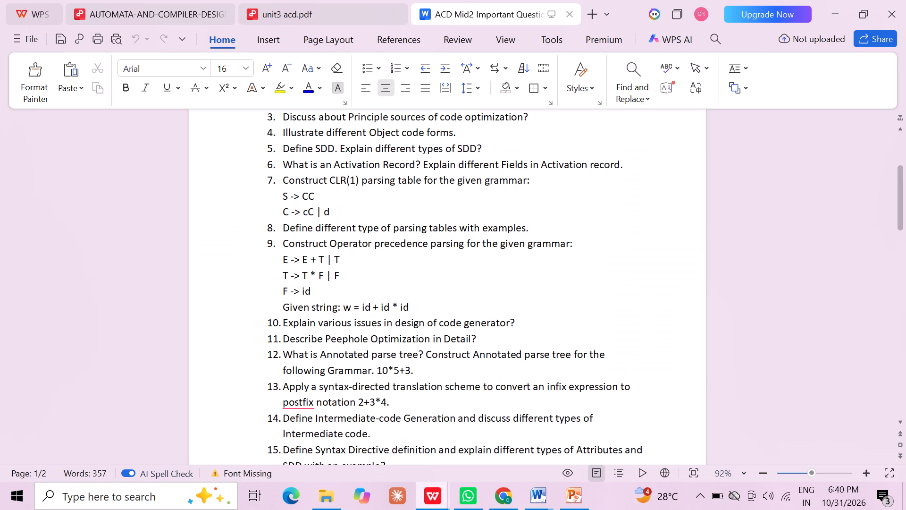
Compare the UNIT 5 theory questions in Questions.docx with the matching numbered questions in the MID-II question bank.
key(alt+Tab)
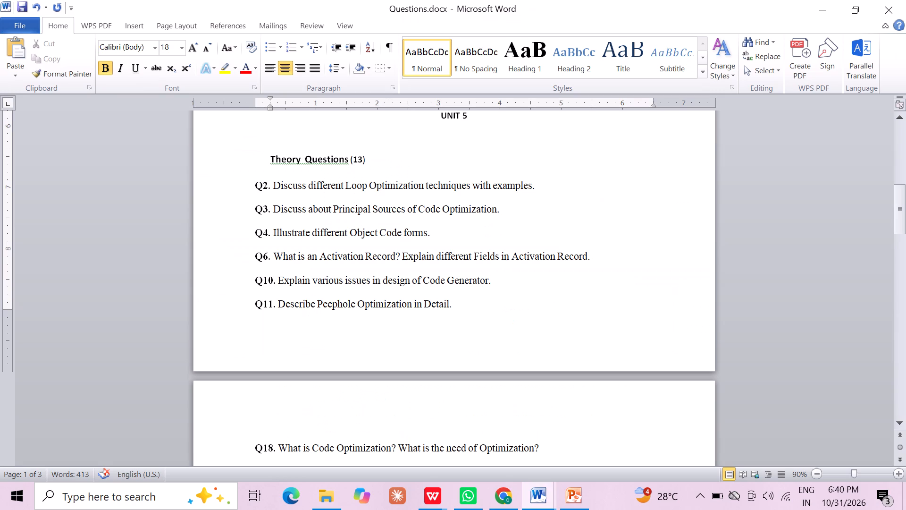
scroll(484, 335, down, 3)
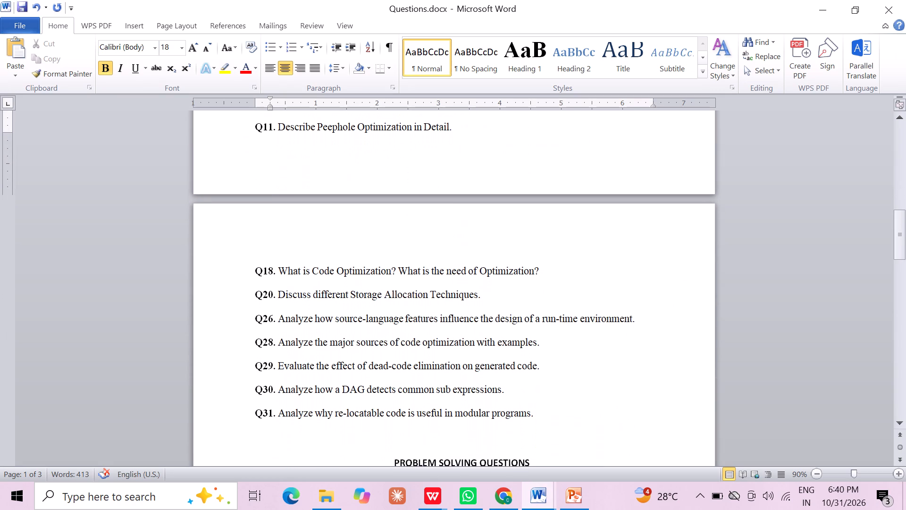
key(alt+Tab)
scroll(484, 335, down, 3)
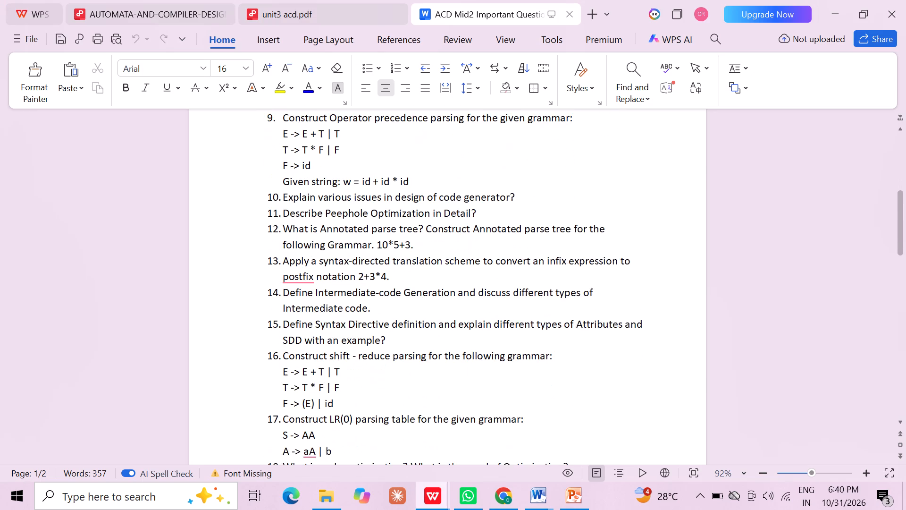
scroll(484, 335, down, 7)
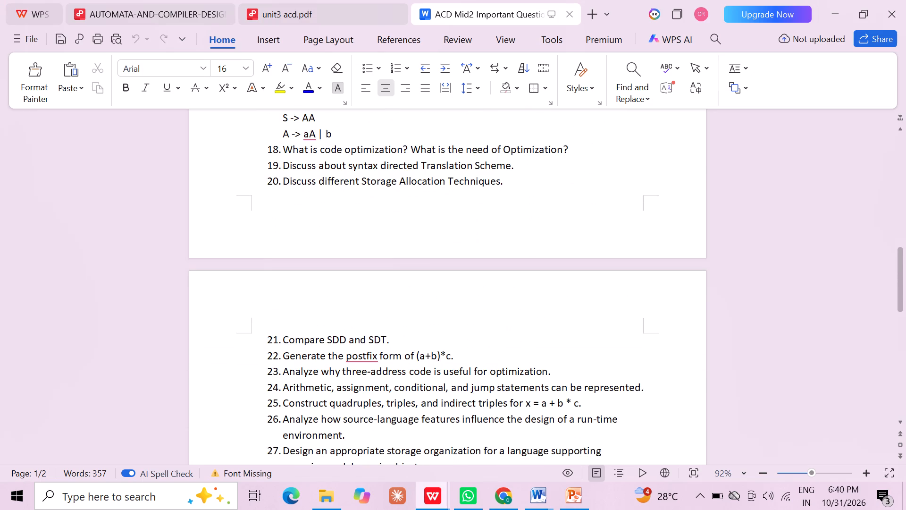
key(alt+Tab)
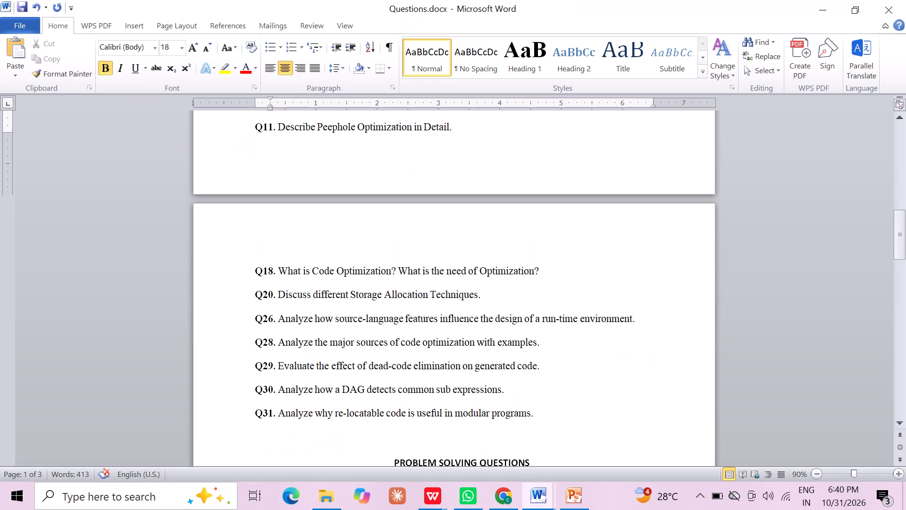
key(alt+Tab)
scroll(439, 398, down, 1)
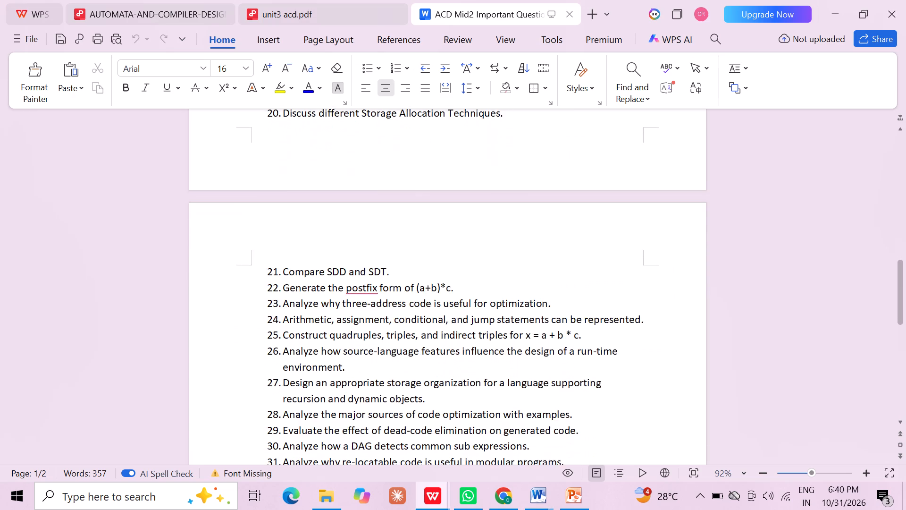
scroll(439, 398, down, 1)
key(alt+Tab)
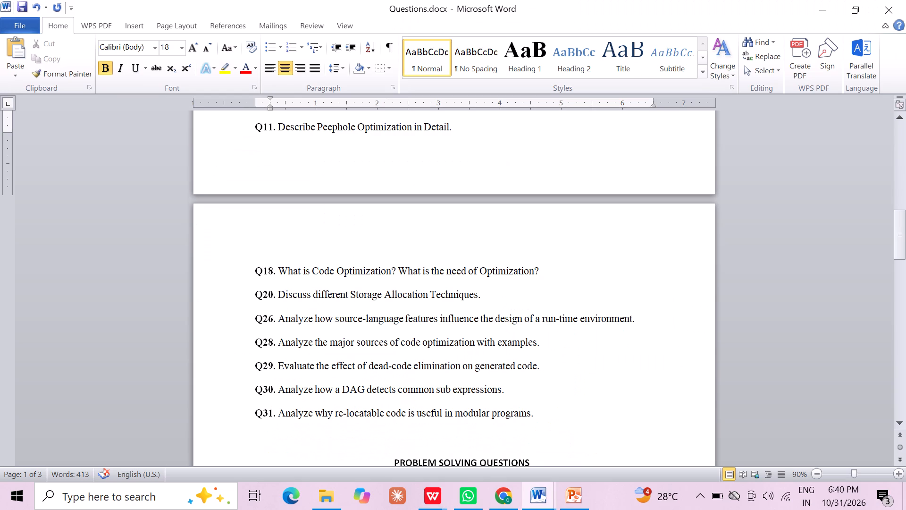
key(alt+Tab)
scroll(425, 361, down, 2)
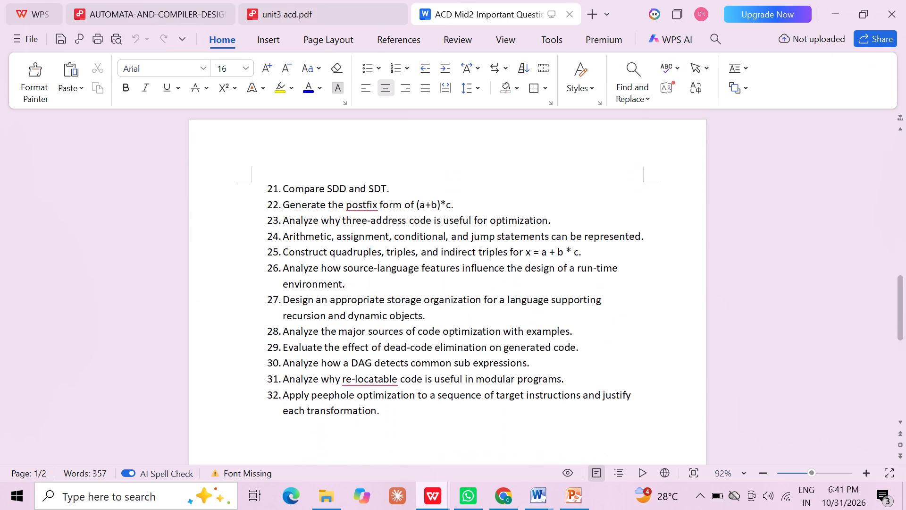
key(alt+Tab)
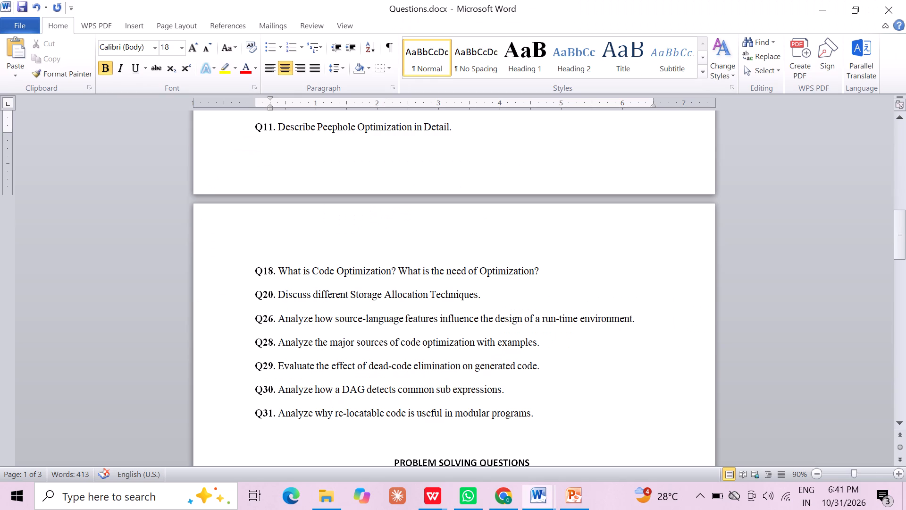
key(alt+Tab)
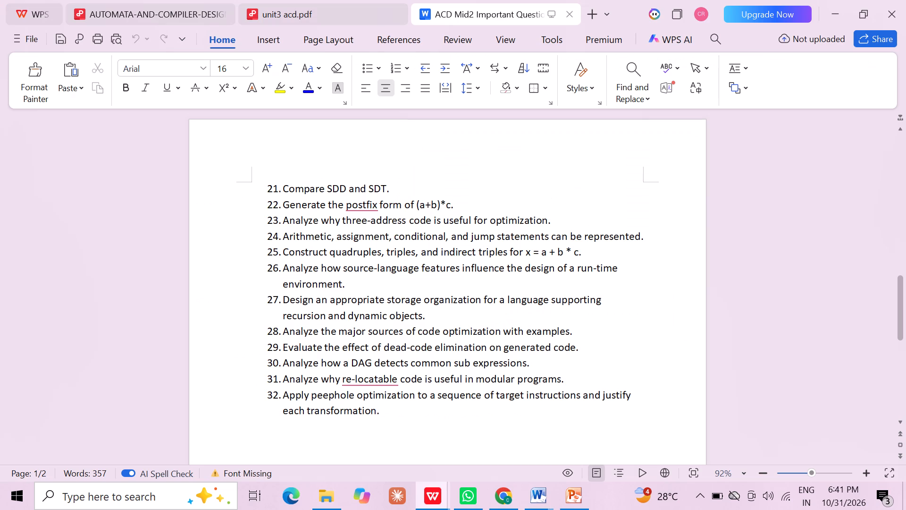
key(alt+Tab)
key(alt+Tab)
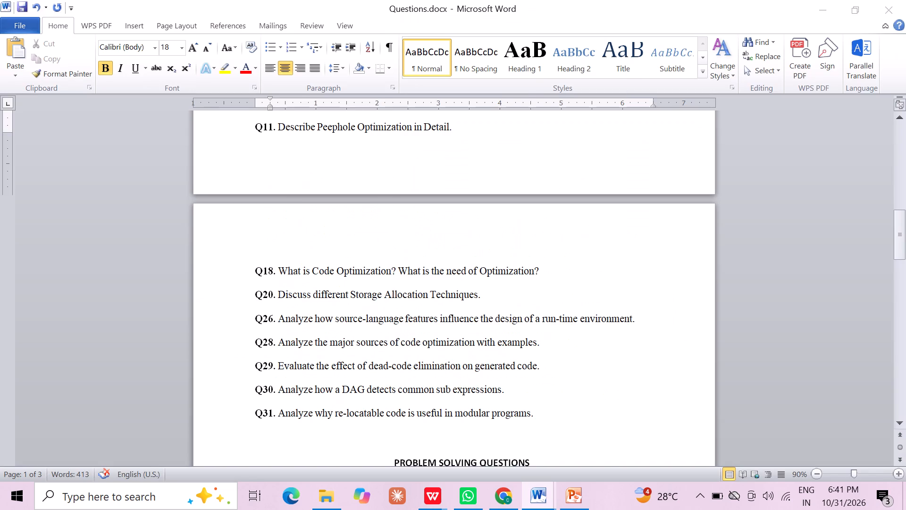
key(alt+Tab)
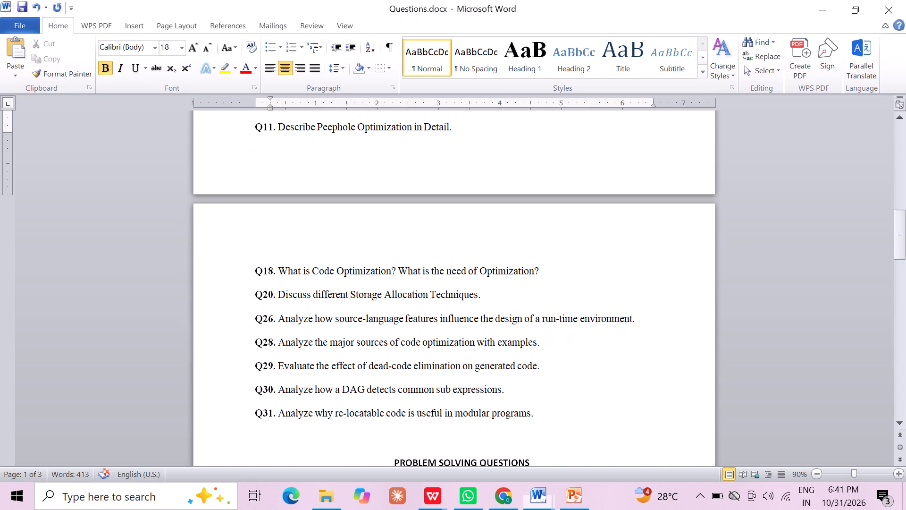
key(alt+Tab)
scroll(425, 361, down, 3)
key(alt+Tab)
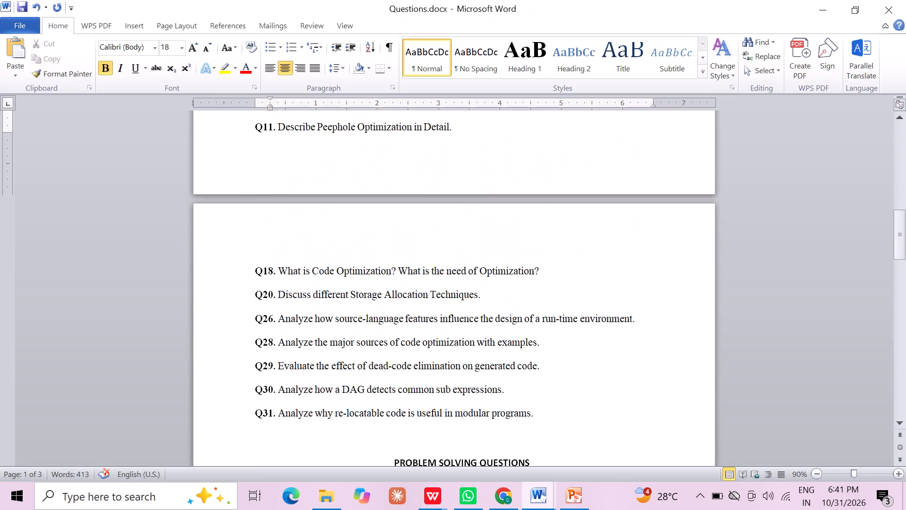
Compare the UNIT 3 problem questions Q7, Q9, Q16 and Q17 and their grammars in Questions.docx with the MID-II question bank.
scroll(425, 361, down, 3)
key(alt+Tab)
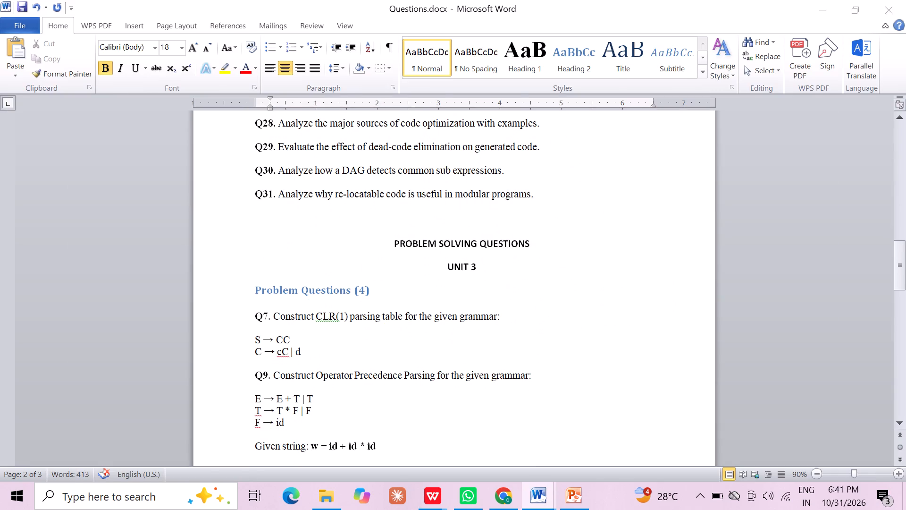
key(alt+Tab)
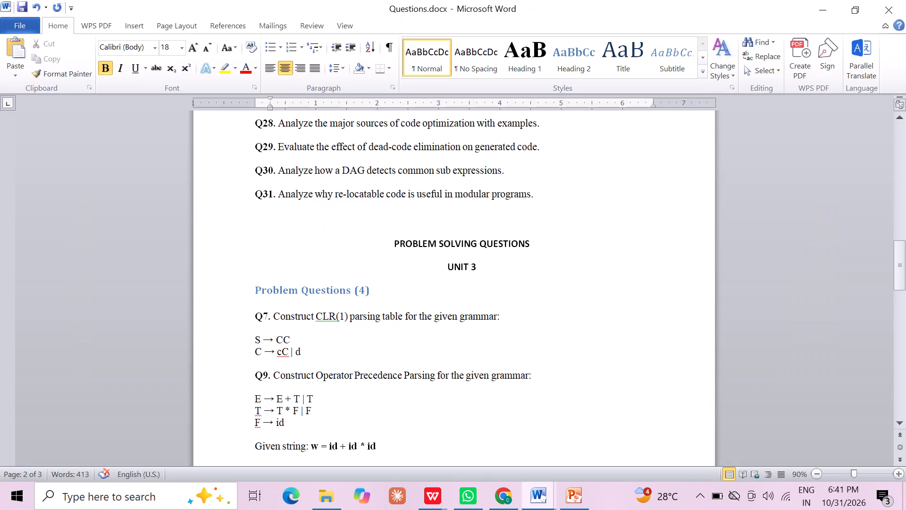
scroll(425, 361, down, 2)
key(alt+Tab)
scroll(425, 361, up, 11)
scroll(425, 361, down, 1)
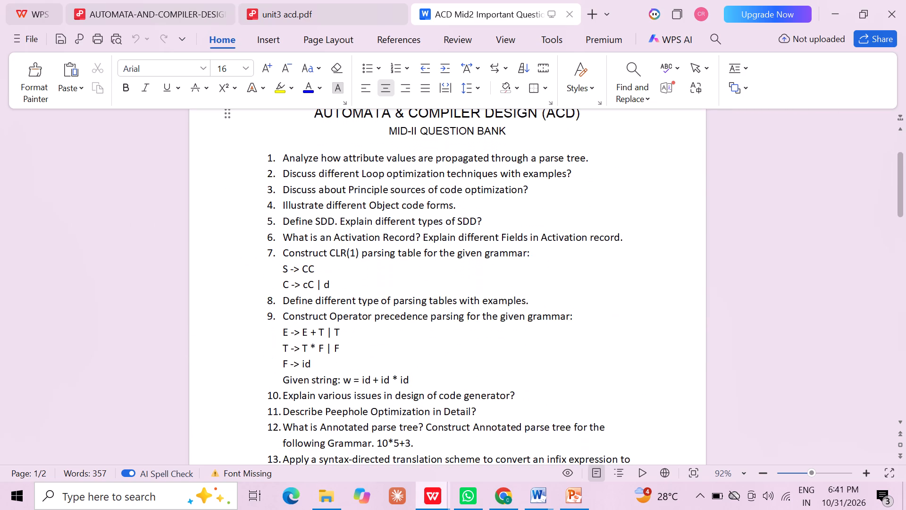
scroll(425, 361, down, 1)
key(alt+Tab)
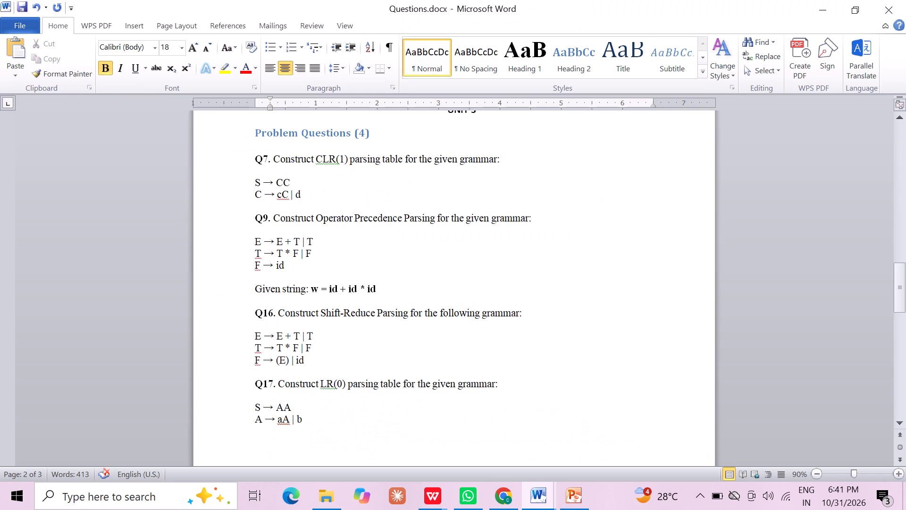
scroll(425, 361, down, 1)
key(alt+Tab)
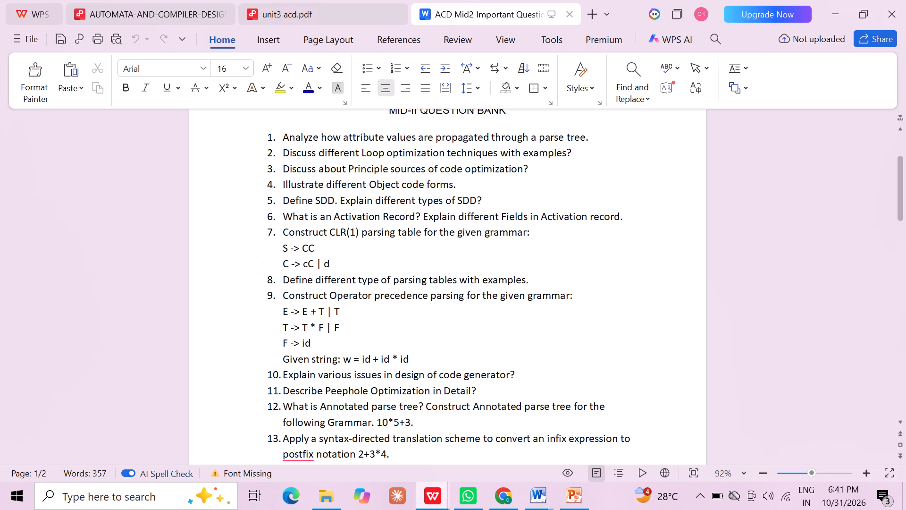
key(alt+Tab)
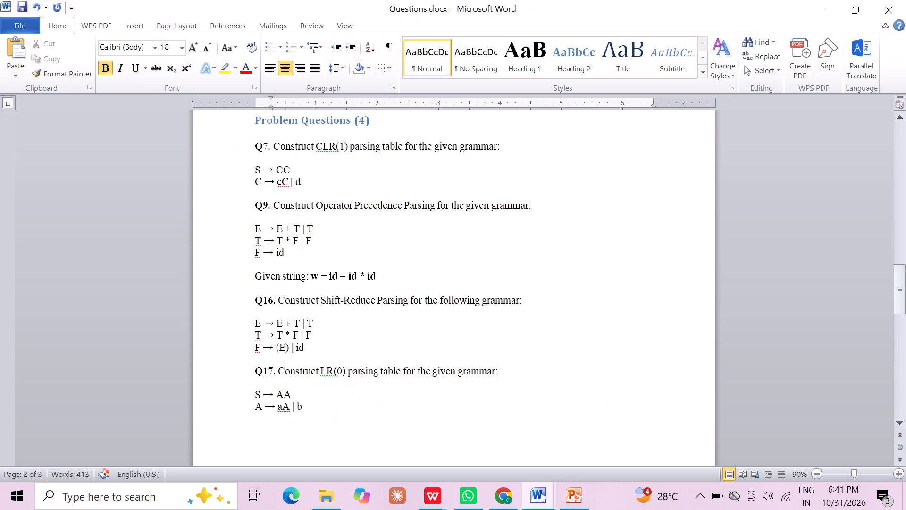
key(alt+Tab)
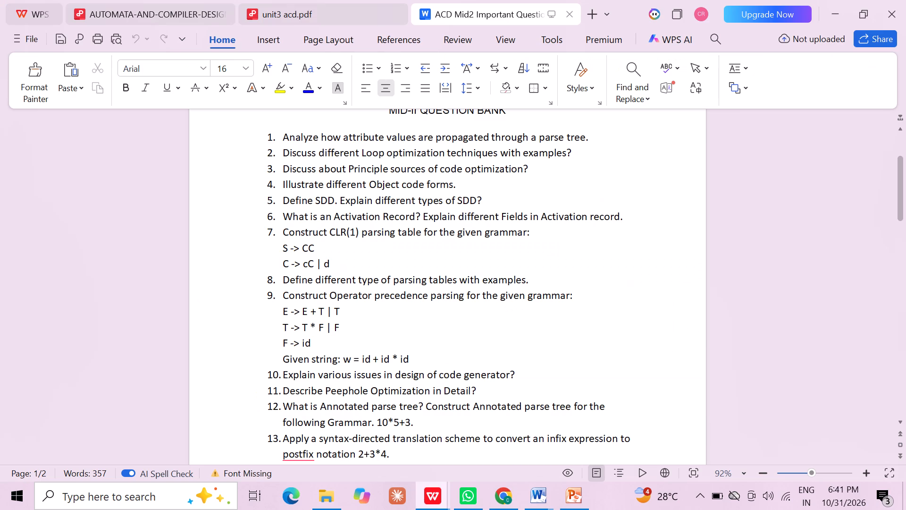
key(alt+Tab)
key(alt+Tab)
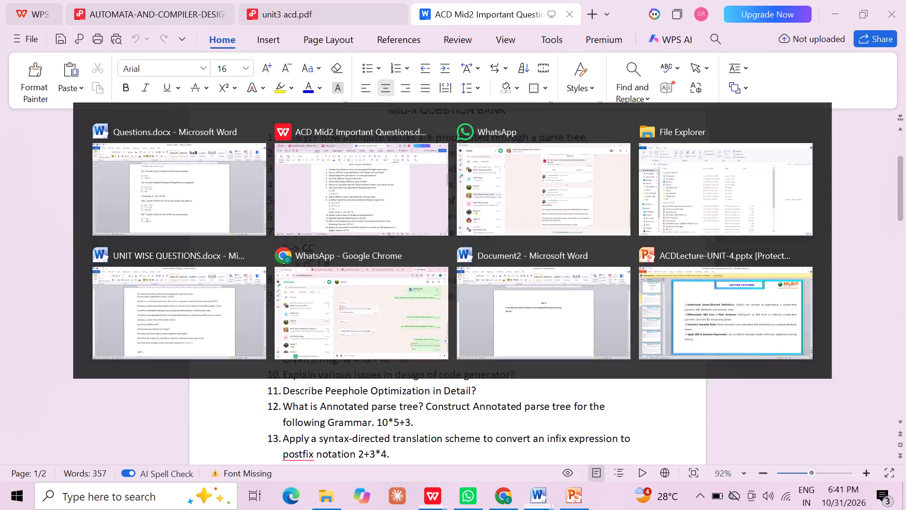
scroll(425, 361, down, 1)
key(alt+Tab)
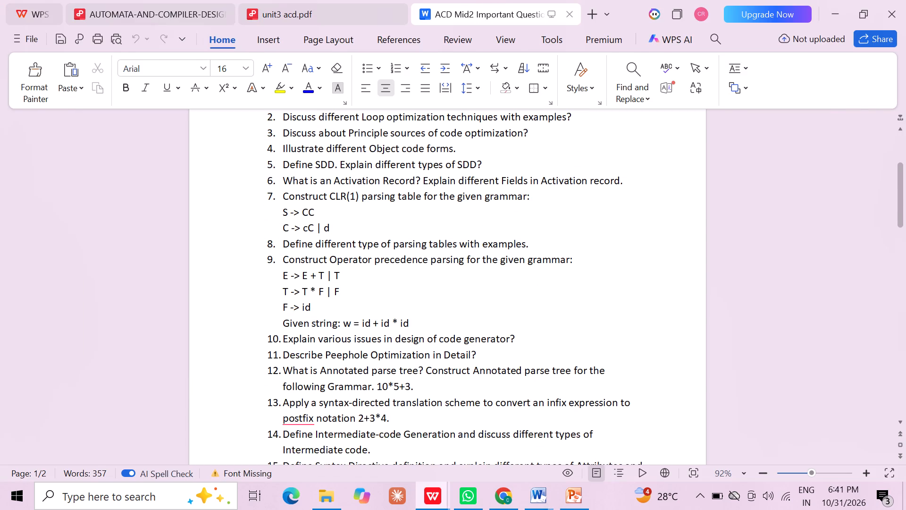
scroll(425, 361, down, 1)
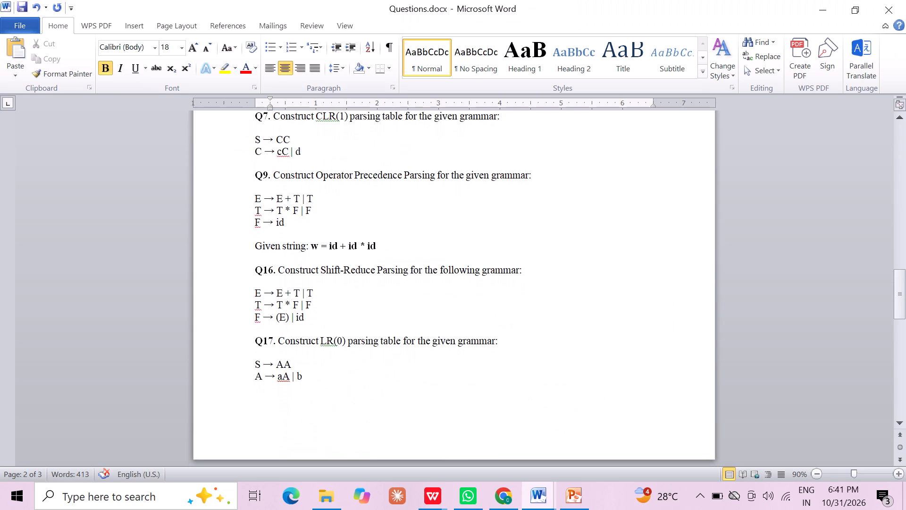
key(alt+Tab)
scroll(425, 361, down, 2)
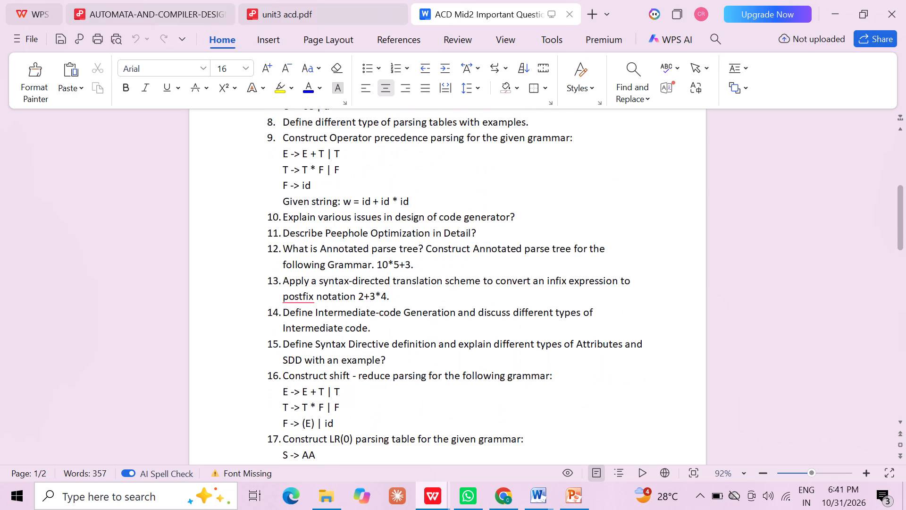
scroll(425, 361, down, 2)
key(alt+Tab)
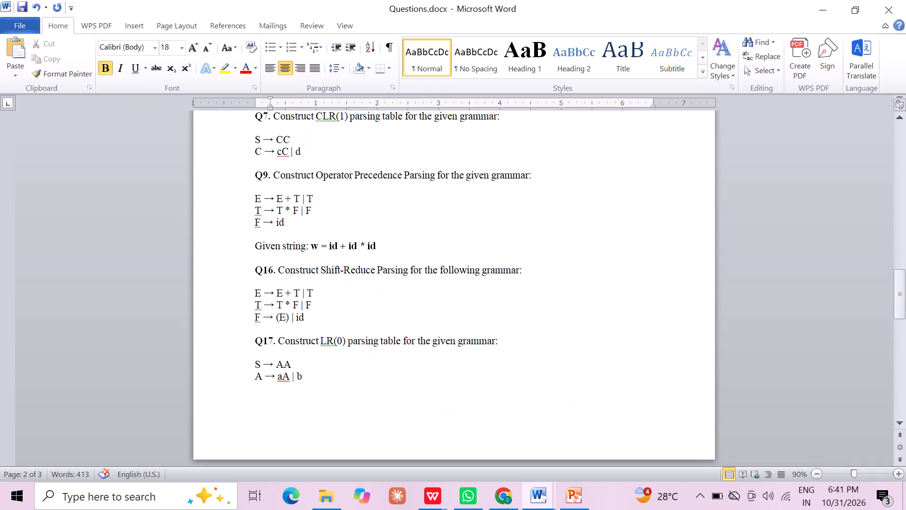
key(alt+Tab)
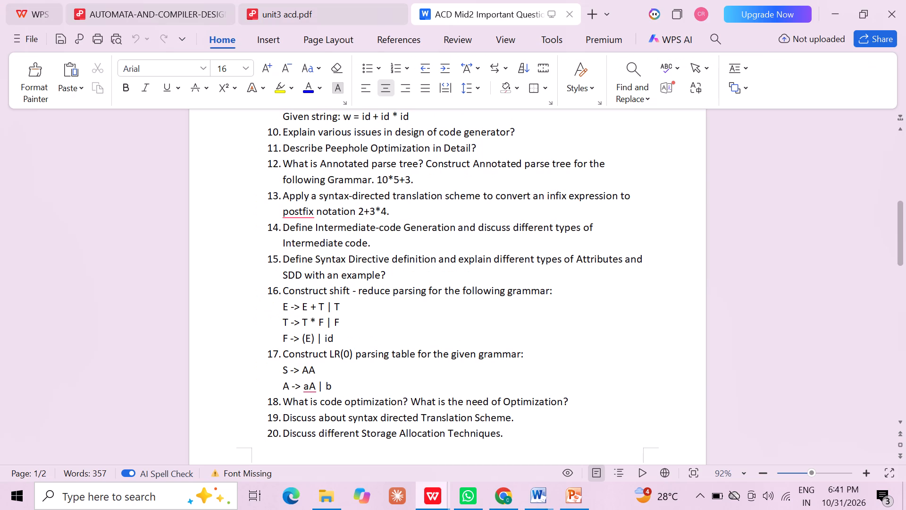
scroll(425, 361, down, 1)
Compare the UNIT 4 problem questions Q12, Q13 and Q22 in Questions.docx with the same numbered questions in the MID-II question bank.
key(alt+Tab)
scroll(425, 361, down, 5)
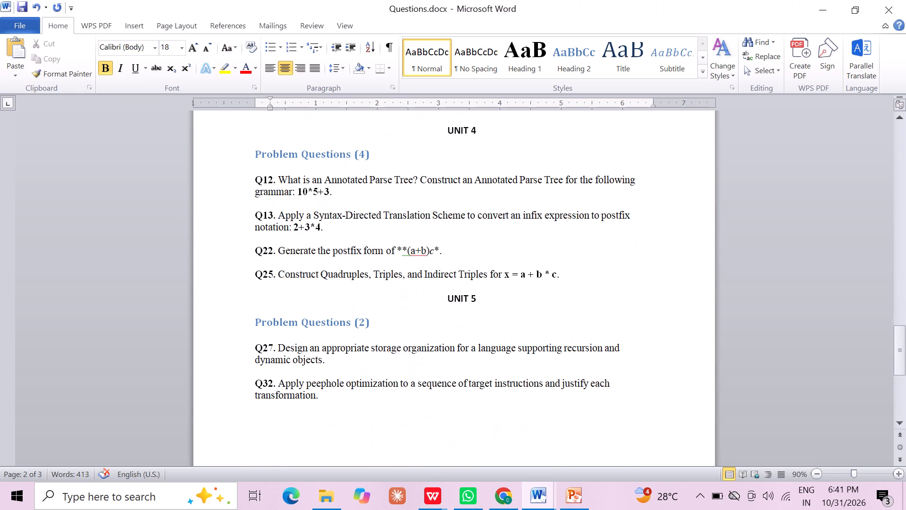
scroll(425, 361, down, 1)
key(alt+Tab)
scroll(425, 361, up, 1)
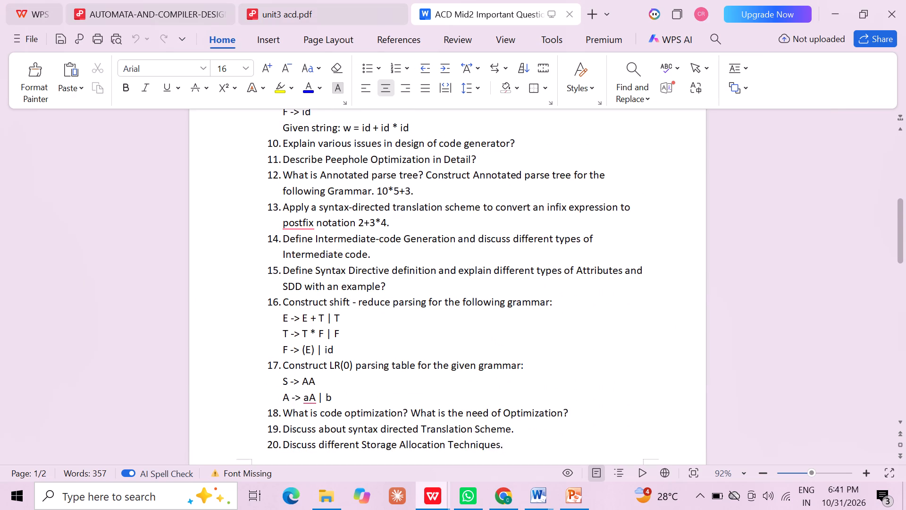
scroll(425, 361, up, 1)
key(alt+Tab)
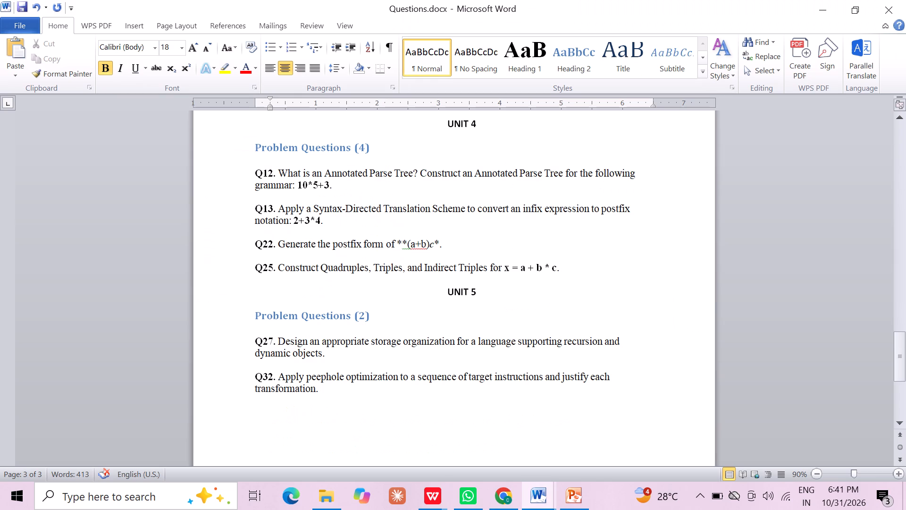
key(alt+Tab)
key(alt+Tab)
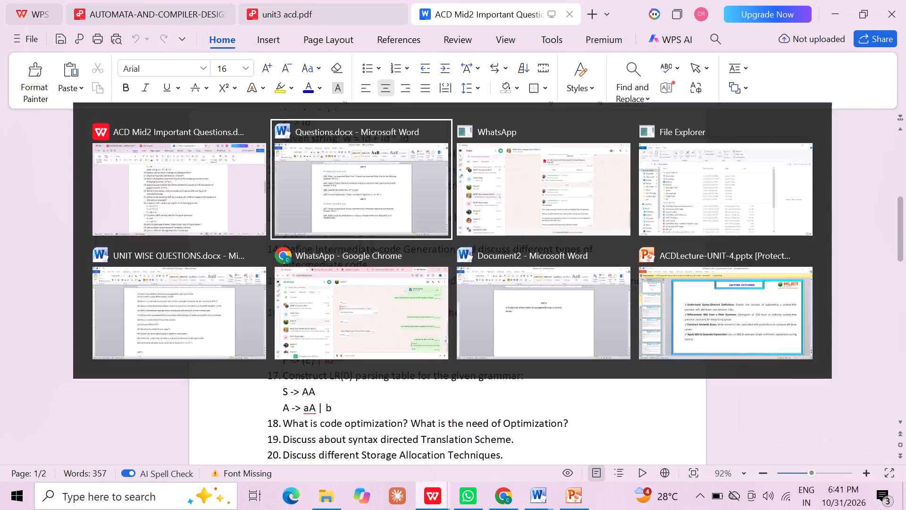
key(alt+Tab)
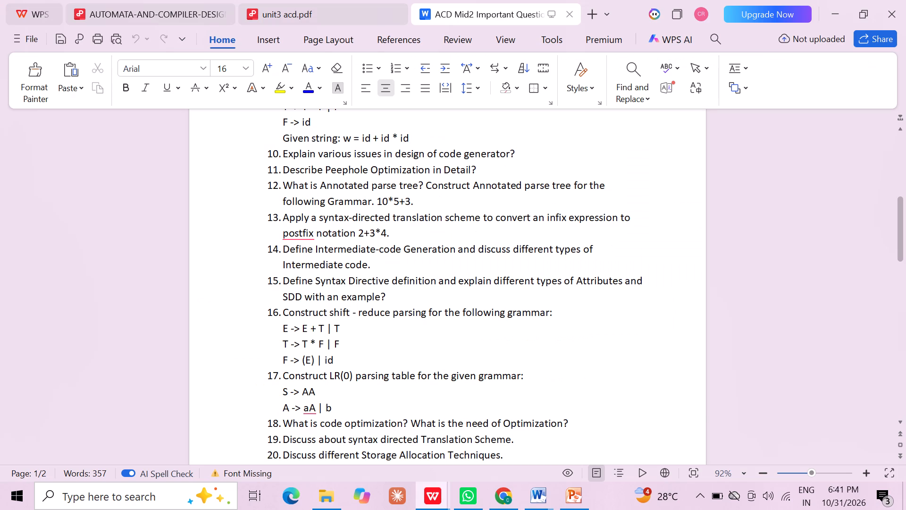
key(alt+Tab)
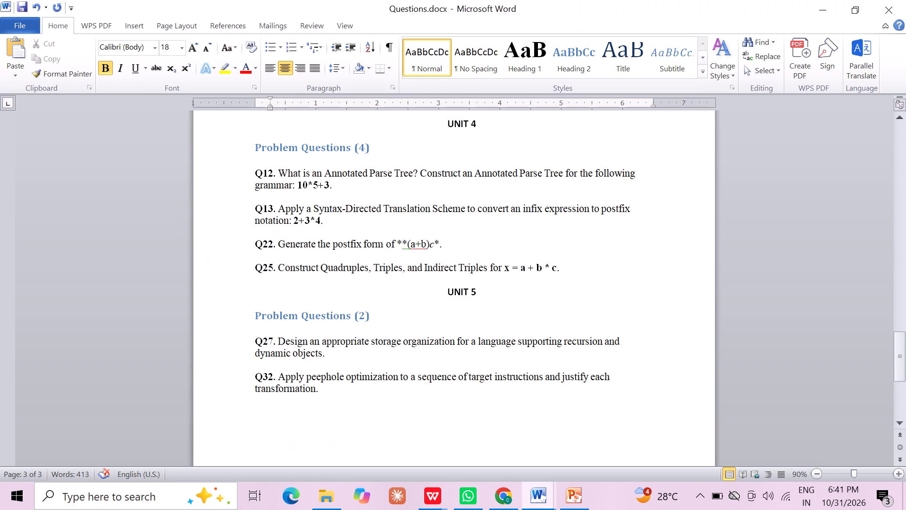
key(alt+Tab)
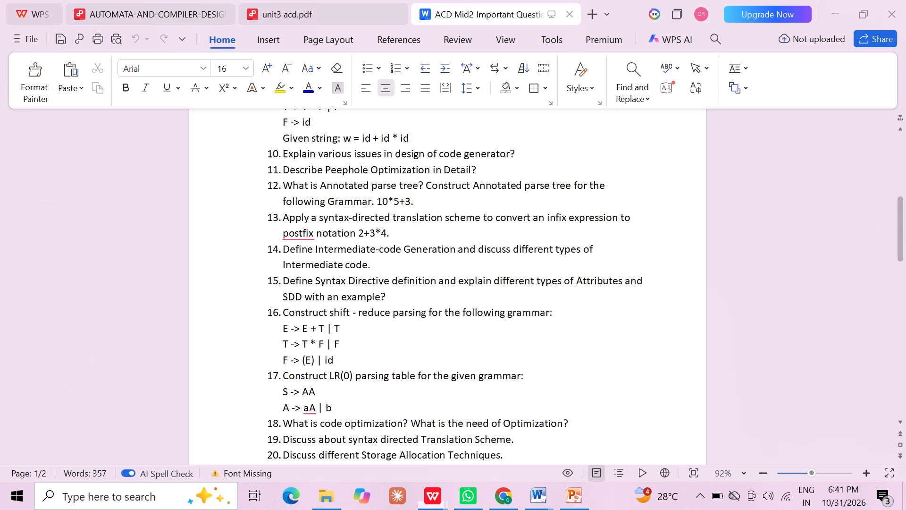
scroll(445, 243, down, 2)
scroll(445, 243, up, 2)
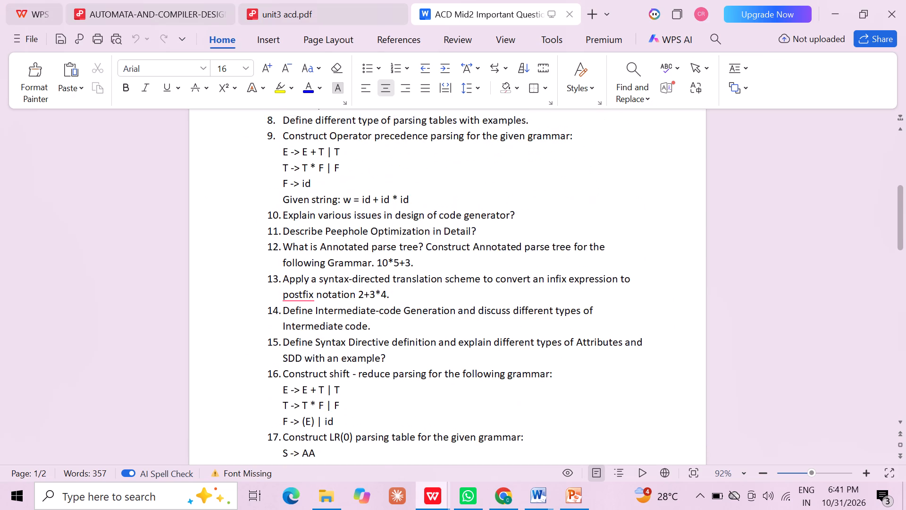
scroll(445, 243, up, 4)
key(alt+Tab)
key(alt+Tab)
scroll(445, 243, down, 2)
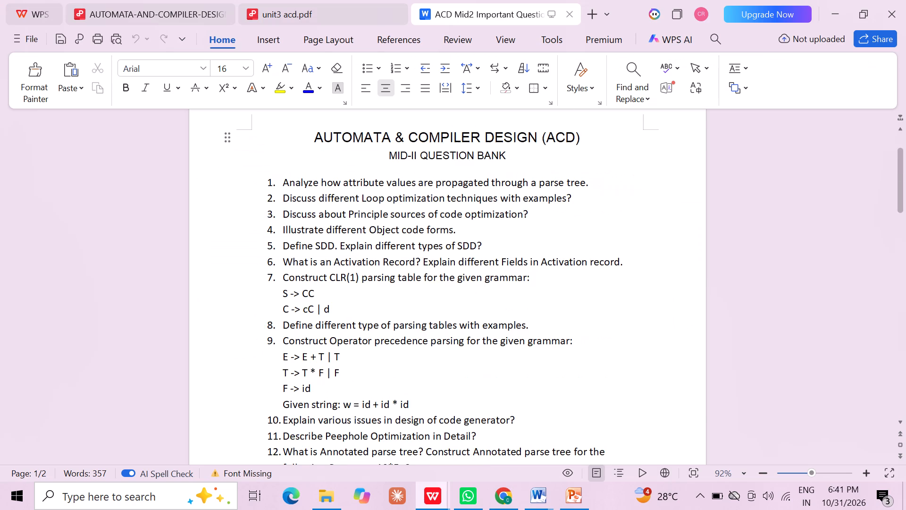
scroll(445, 243, down, 9)
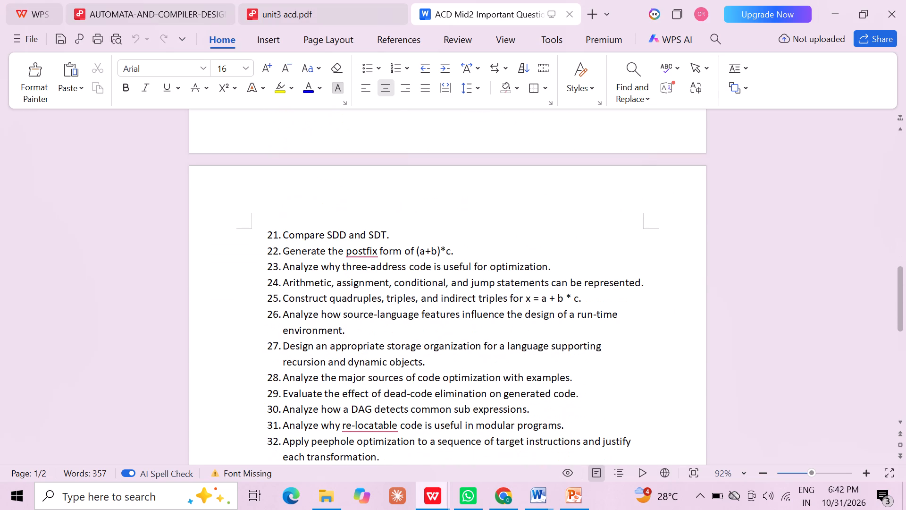
In Questions.docx, replace the two asterisks before (a+b) in UNIT 4 problem question Q22 with a space.
key(alt+Tab)
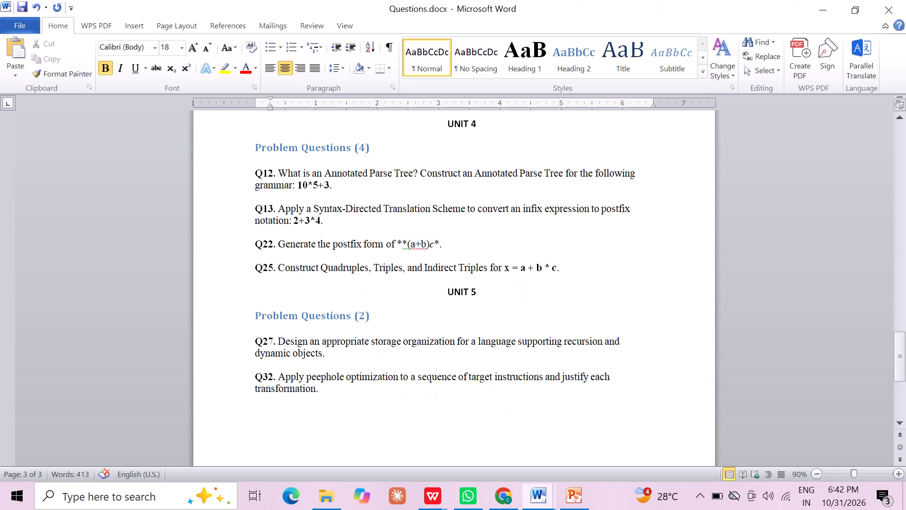
click(409, 243)
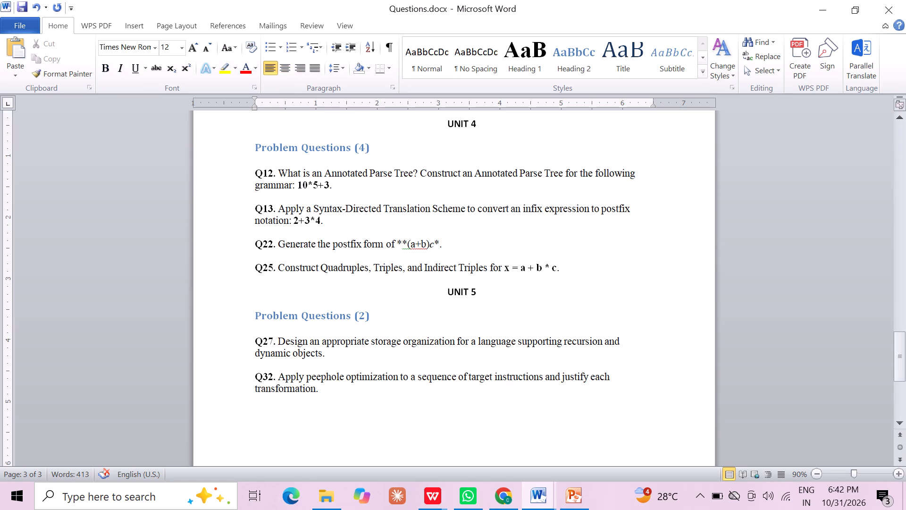
key(Left)
key(BackSpace)
key(BackSpace)
key(space)
Compare the UNIT 4 problem questions Q22 and Q25 in Questions.docx with the same numbered questions in the MID-II question bank.
key(alt+Tab)
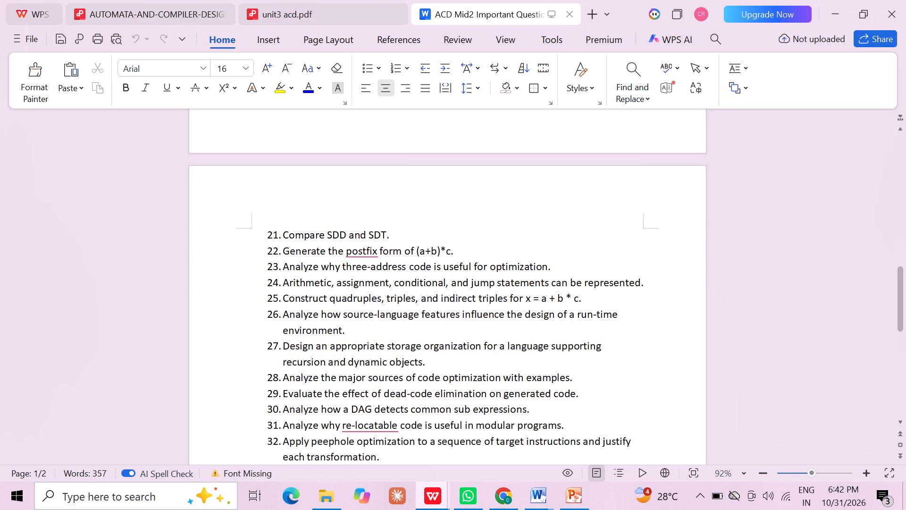
scroll(460, 350, down, 1)
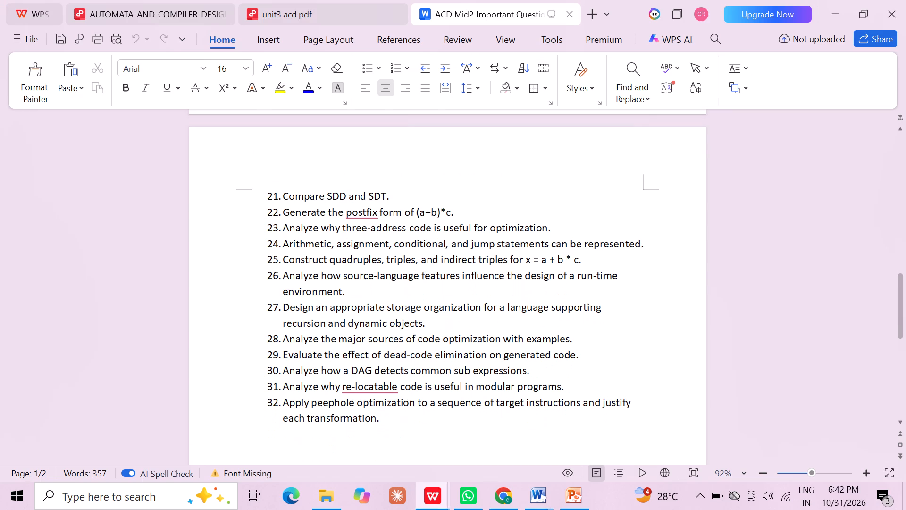
key(alt+Tab)
key(alt+Tab)
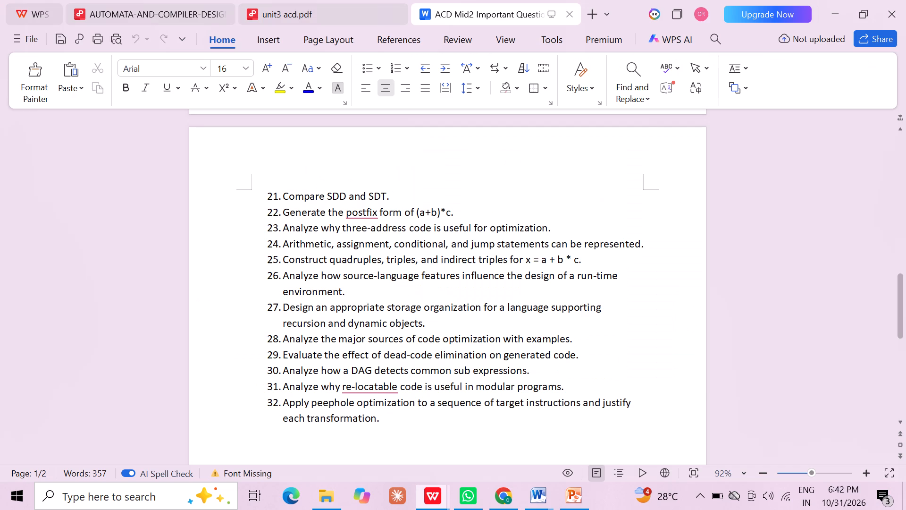
key(alt+Tab)
key(alt+Tab)
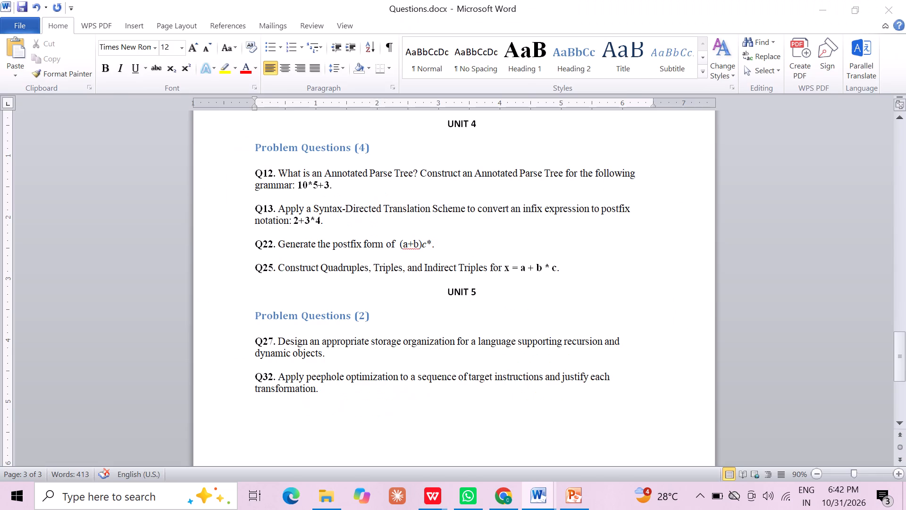
key(alt+Tab)
key(alt+Tab)
key(alt+Tab)
Compare the UNIT 5 problem questions Q27 and Q32 in Questions.docx with their wording in the MID-II question bank.
scroll(490, 325, down, 1)
key(alt+Tab)
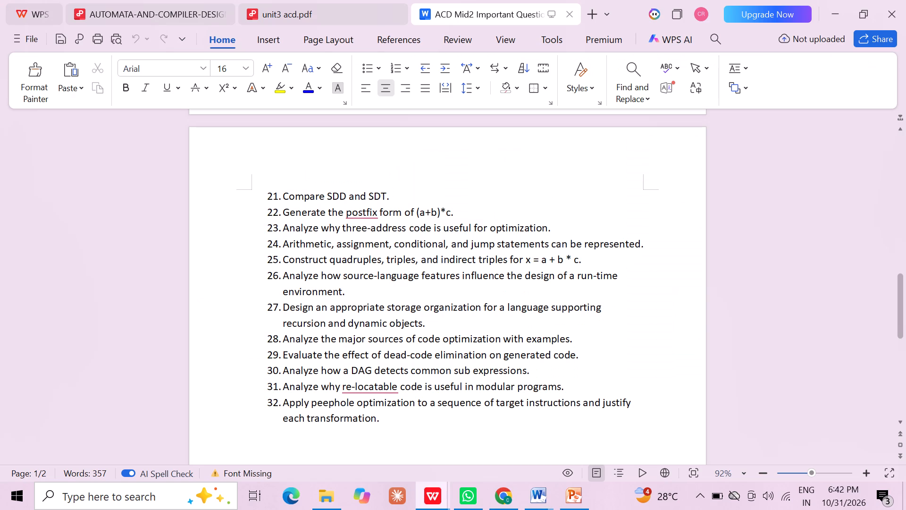
key(alt+Tab)
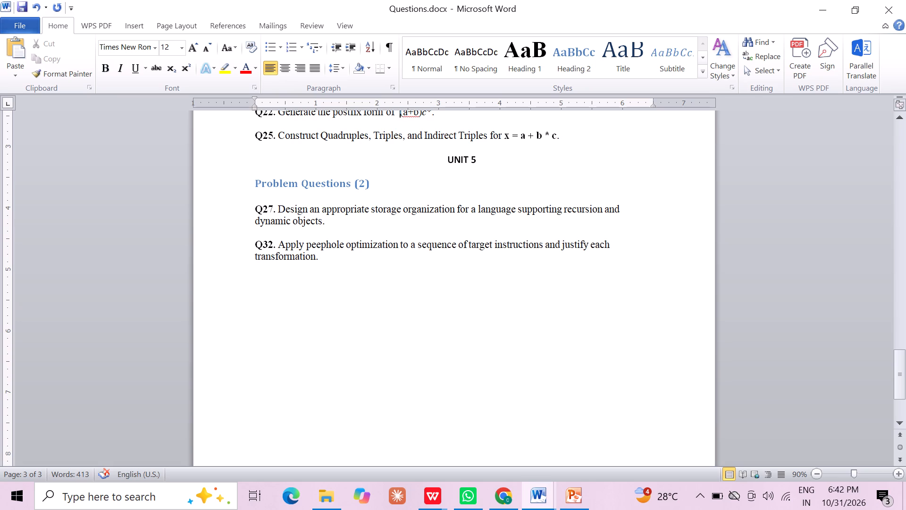
key(alt+Tab)
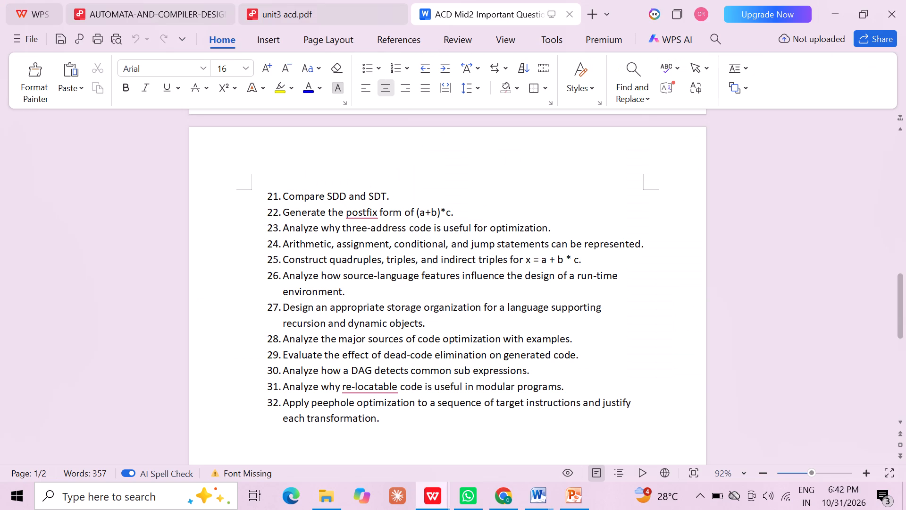
key(alt+Tab)
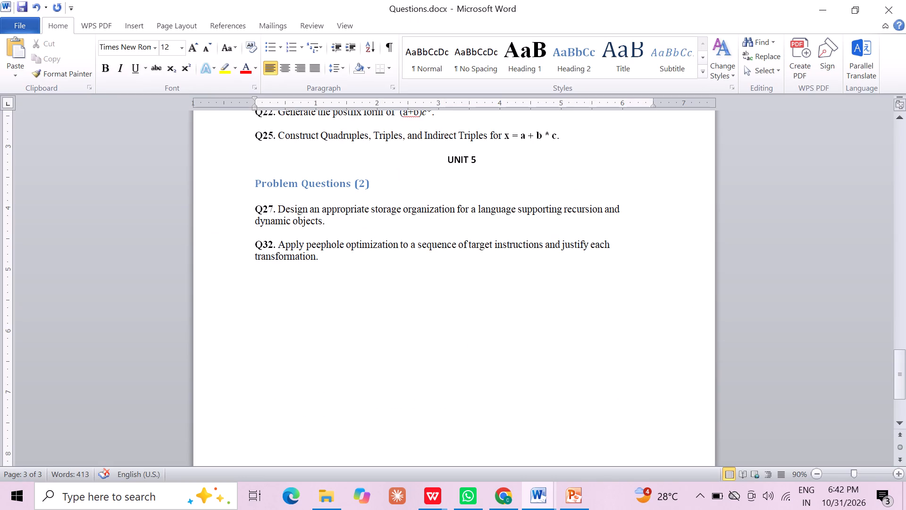
key(alt+Tab)
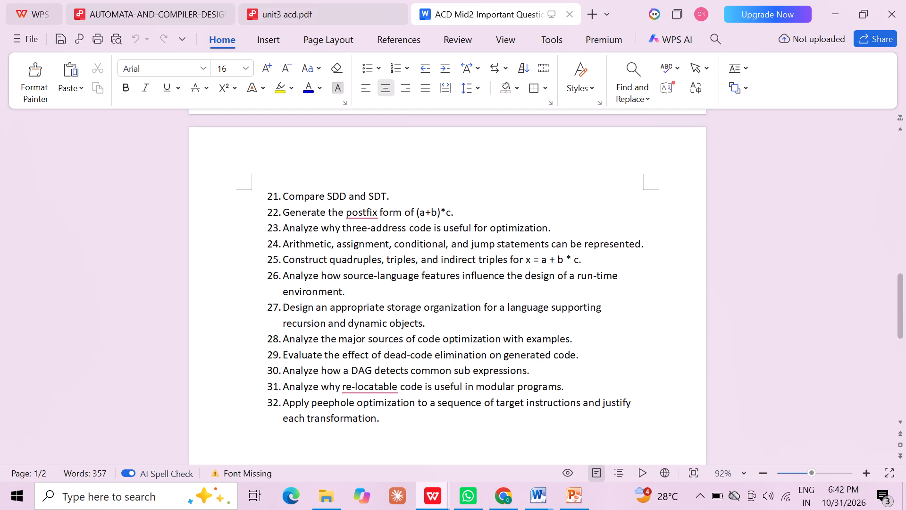
key(alt+Tab)
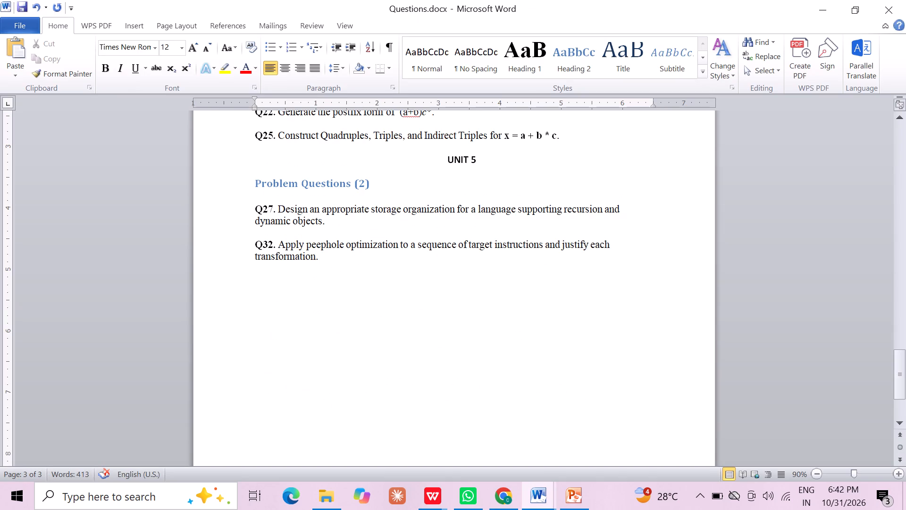
key(alt+Tab)
key(alt+Tab)
Review all of Questions.docx, from the theory questions of each unit through the UNIT 5 problem questions.
scroll(408, 387, up, 13)
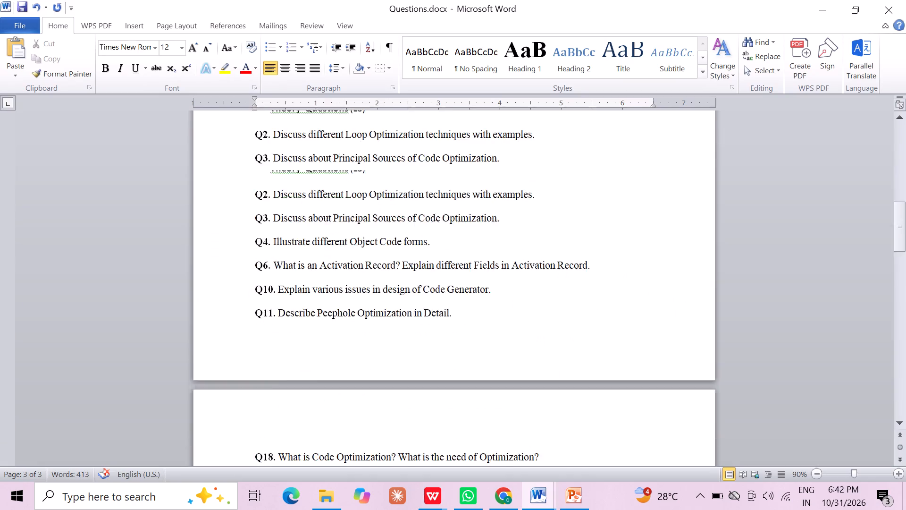
scroll(408, 387, up, 7)
scroll(408, 387, down, 2)
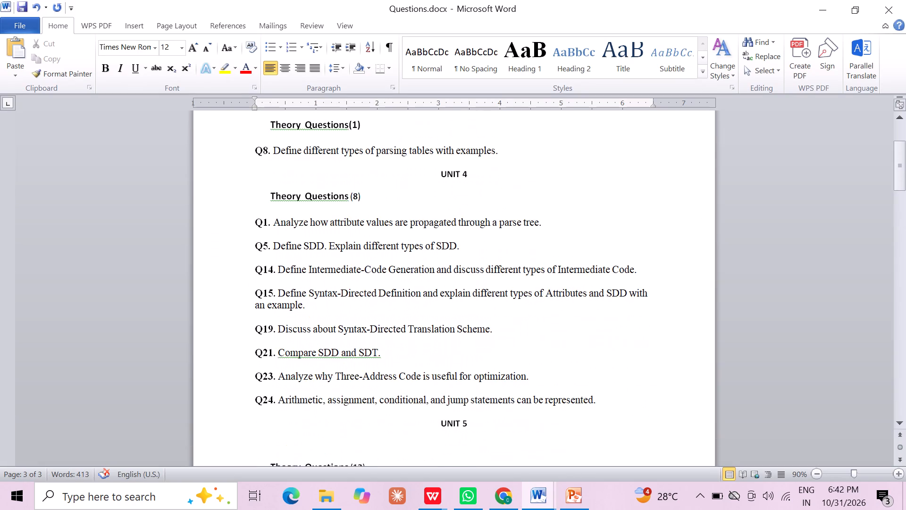
scroll(408, 387, down, 3)
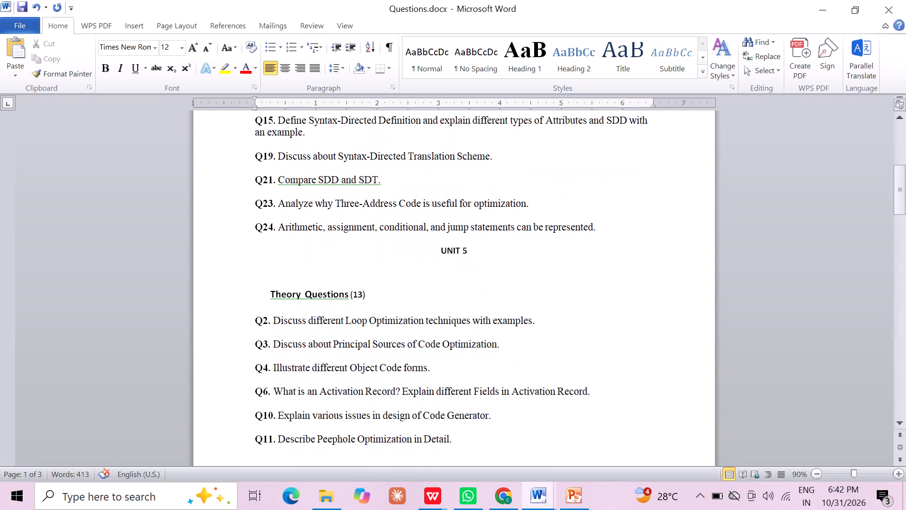
scroll(408, 387, down, 6)
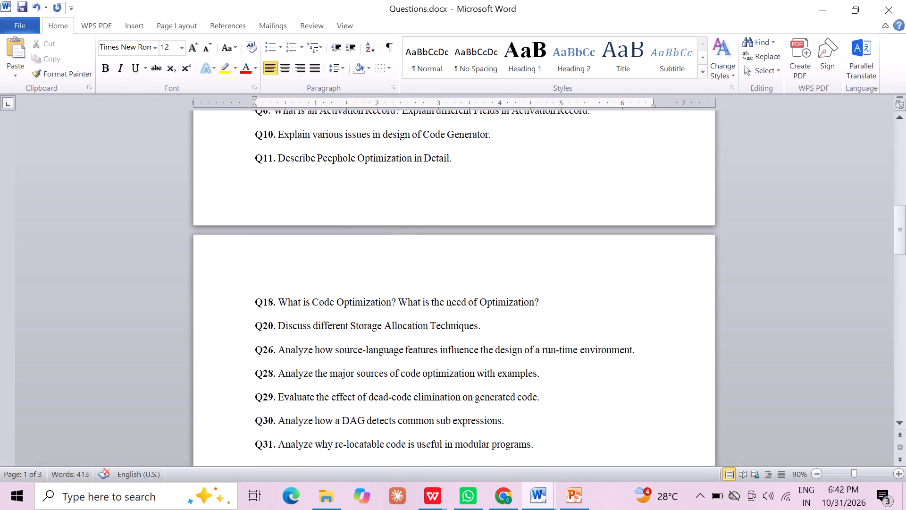
scroll(408, 387, down, 3)
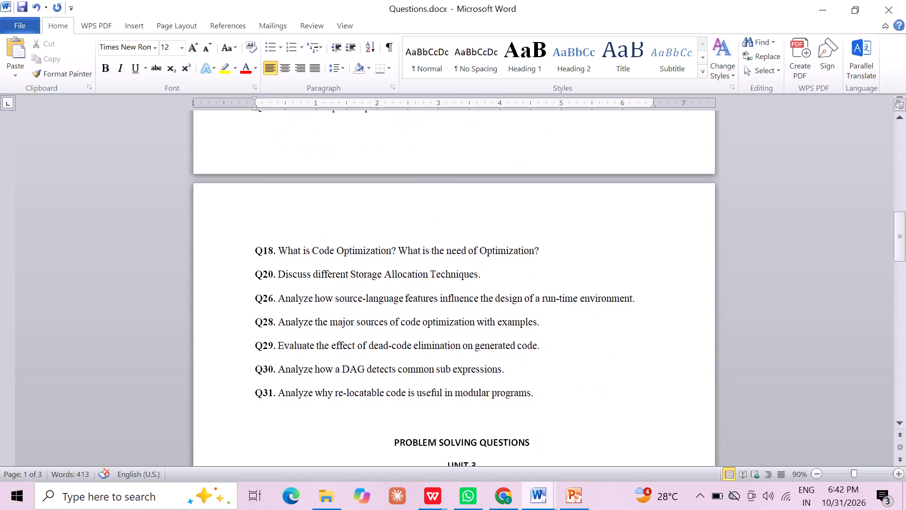
scroll(408, 387, down, 4)
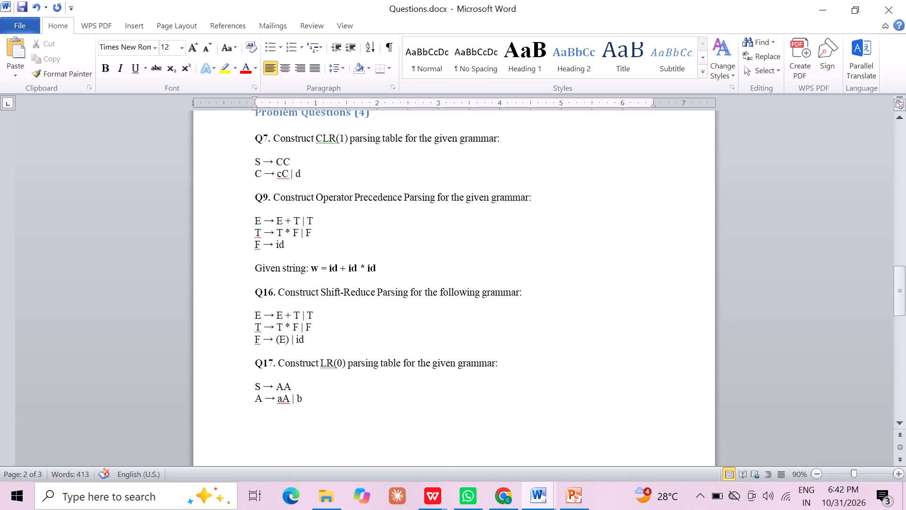
scroll(408, 387, down, 9)
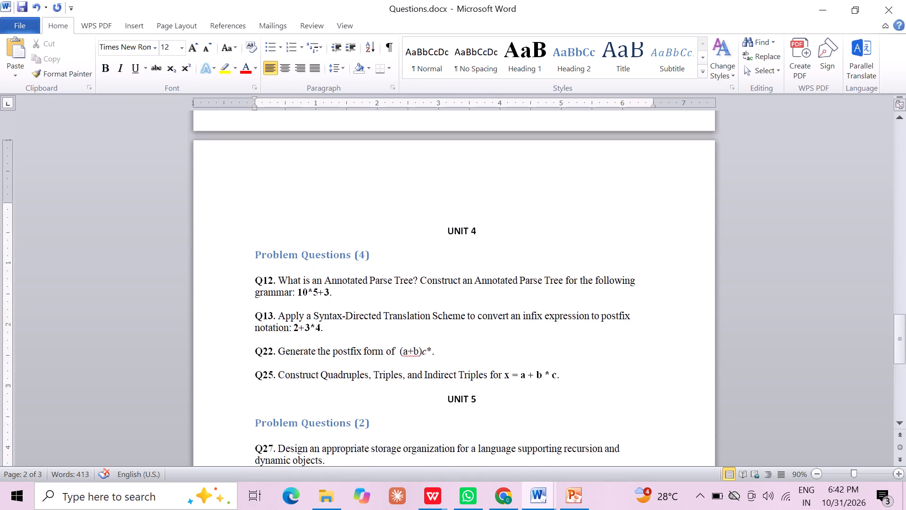
scroll(408, 387, down, 3)
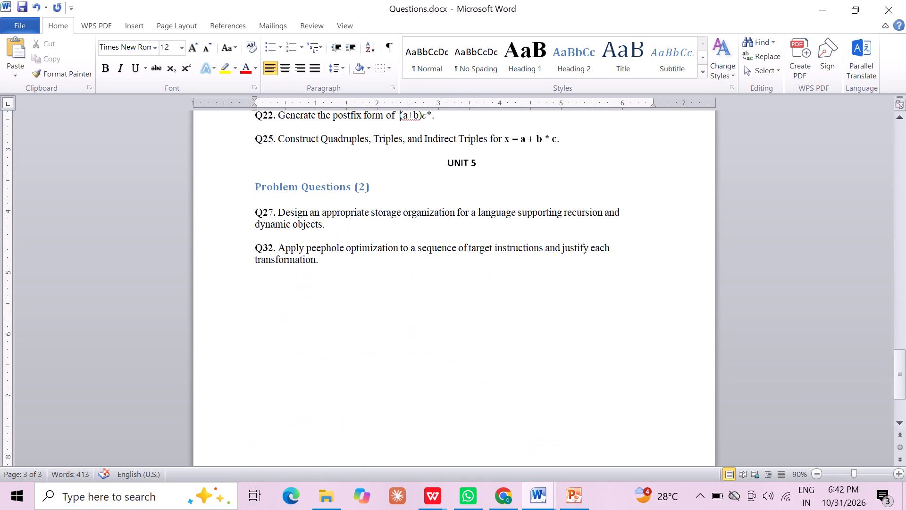
Save Questions.docx.
key(ctrl+s)
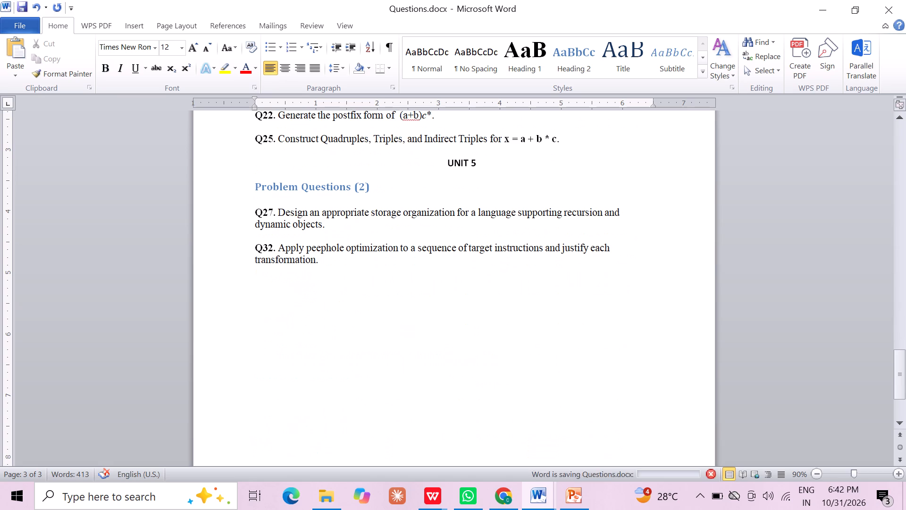
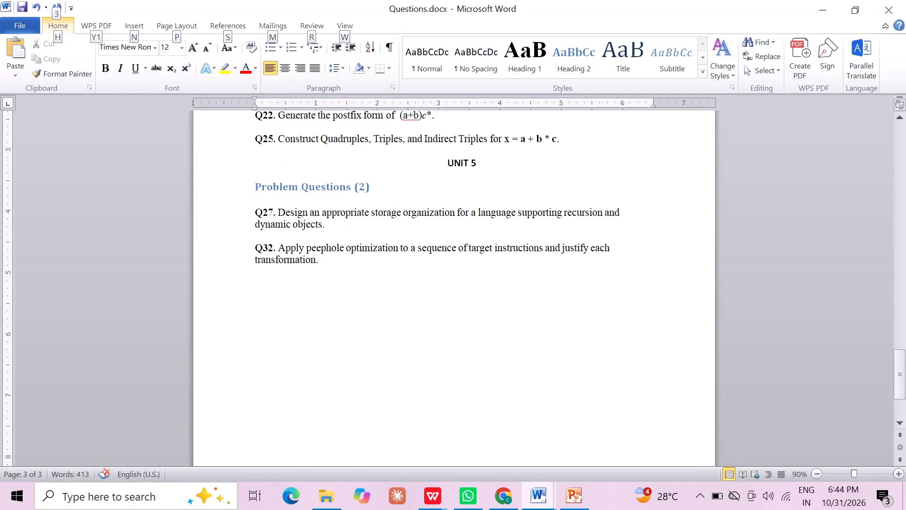
Close Questions (1).docx, the ACD Mid2 Important Questions document and unit3 acd.pdf in WPS Office, keeping the AUTOMATA-AND-COMPILER-DESIGN PDF open.
click(536, 410)
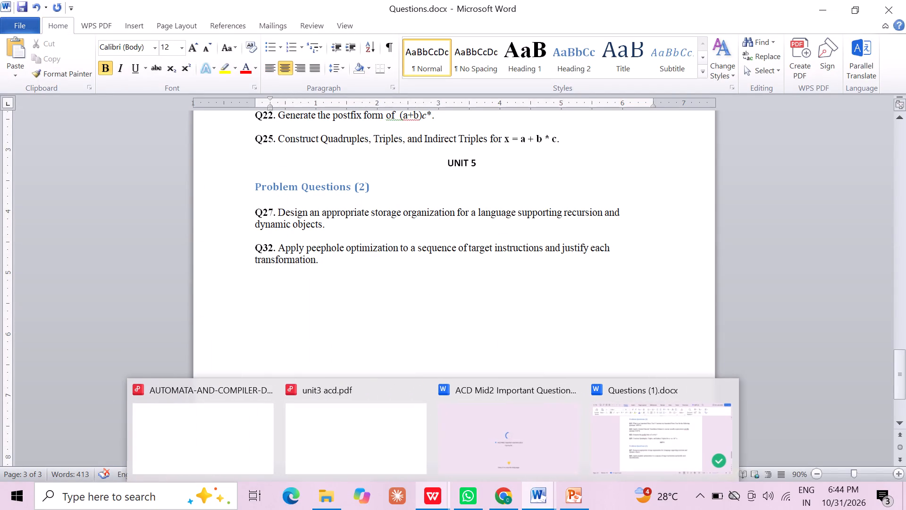
click(723, 384)
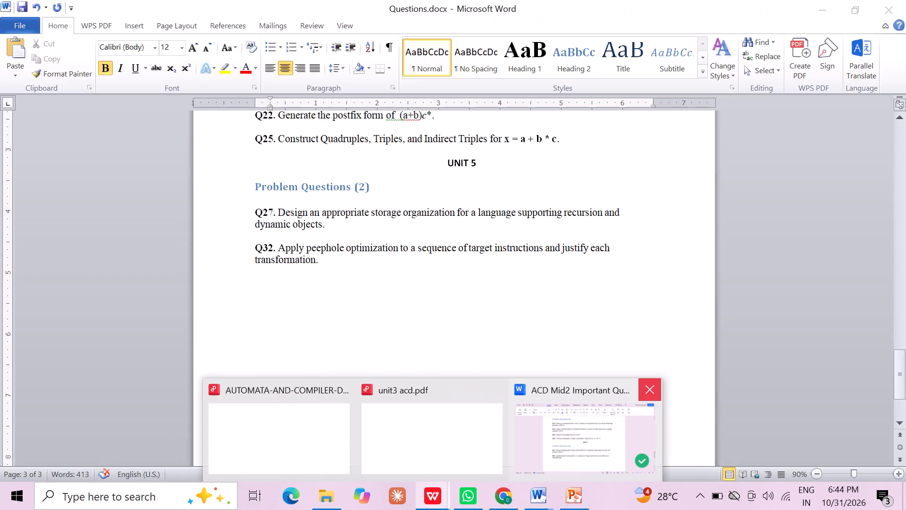
click(657, 385)
click(578, 386)
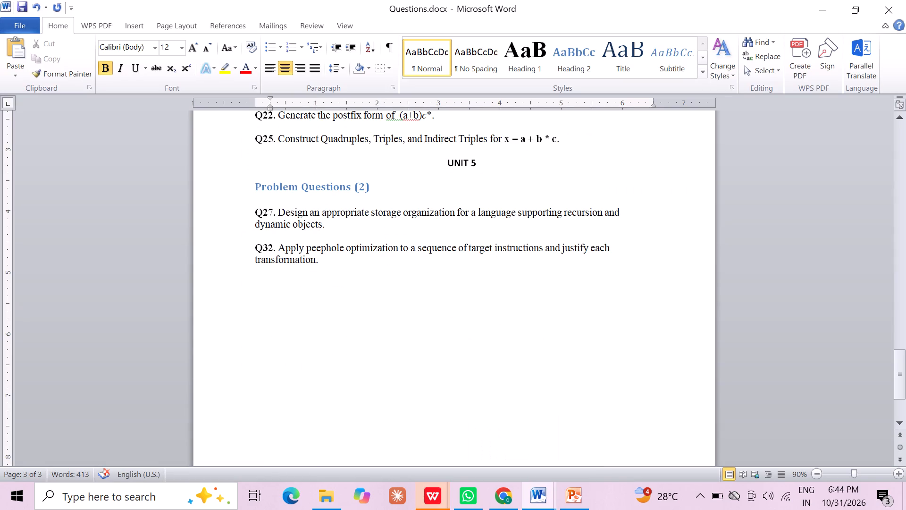
click(439, 495)
click(569, 393)
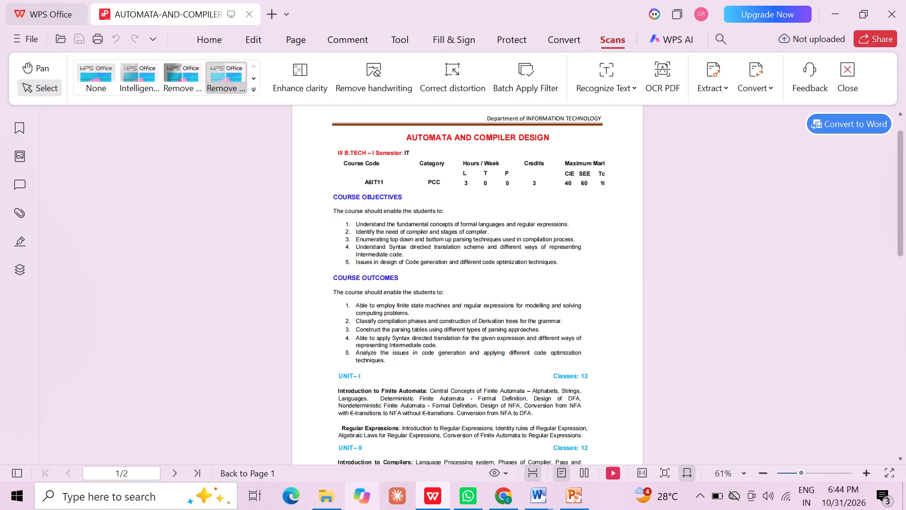
Open UNIT WISE QUESTIONS.docx from the recent files in File Explorer and bring it to the front in Word.
drag(344, 495, 329, 494)
click(329, 494)
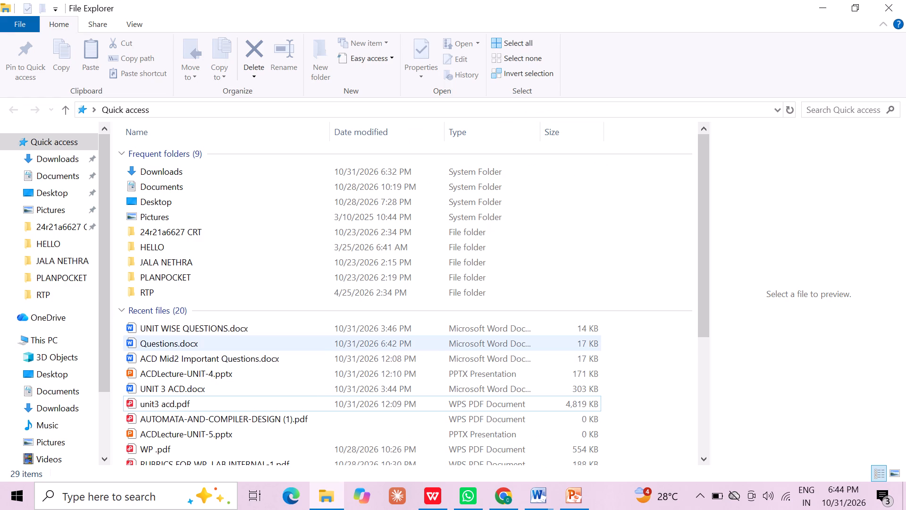
double_click(267, 326)
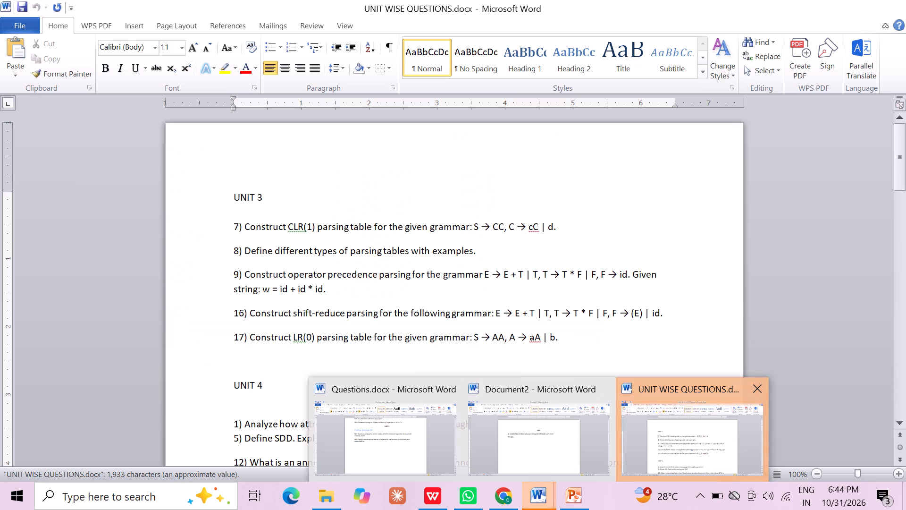
click(700, 423)
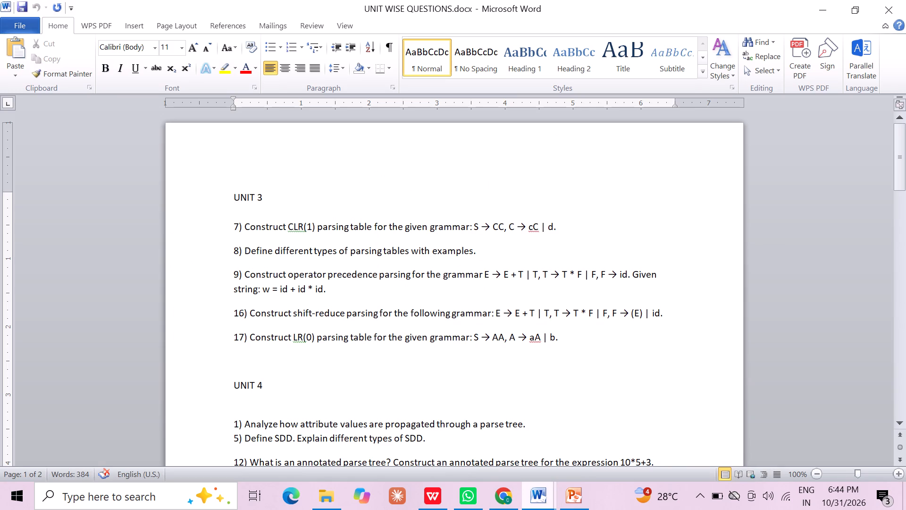
Switch between Questions.docx and UNIT WISE QUESTIONS.docx to compare the two question lists.
click(547, 465)
key(alt+Tab)
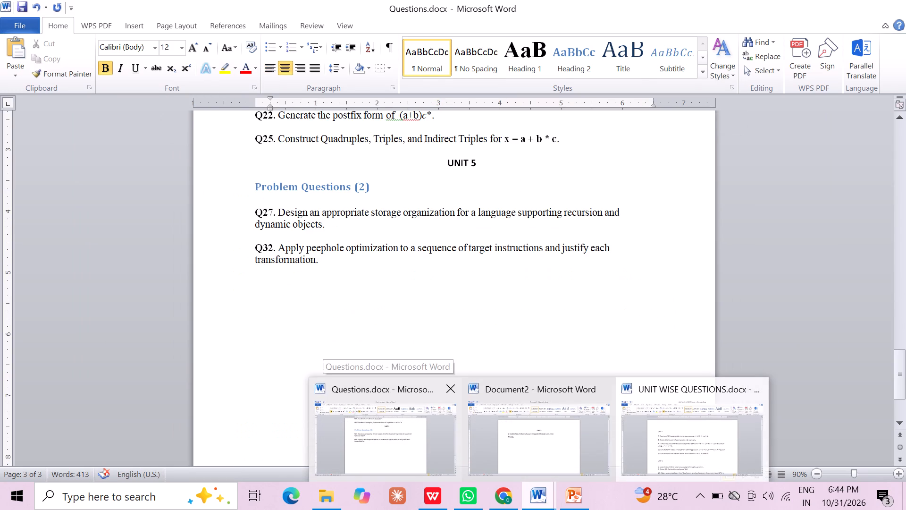
click(704, 404)
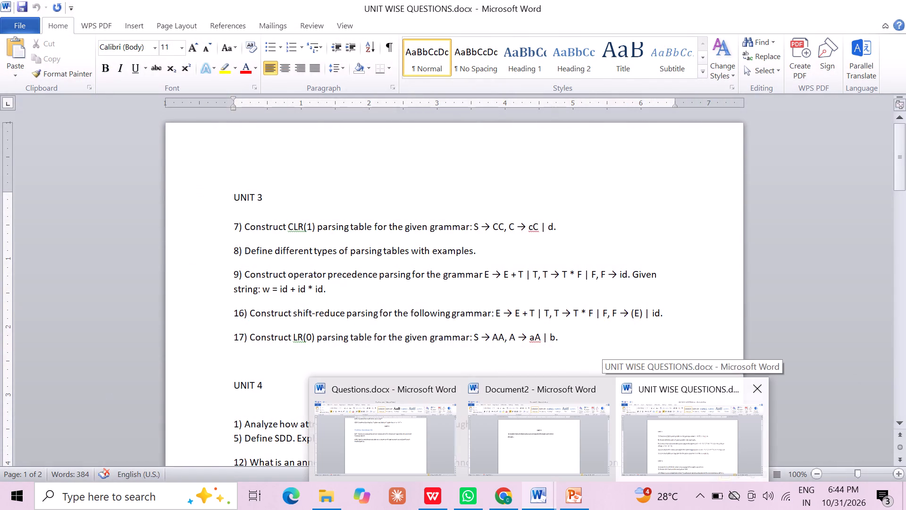
drag(704, 404, 531, 492)
click(531, 492)
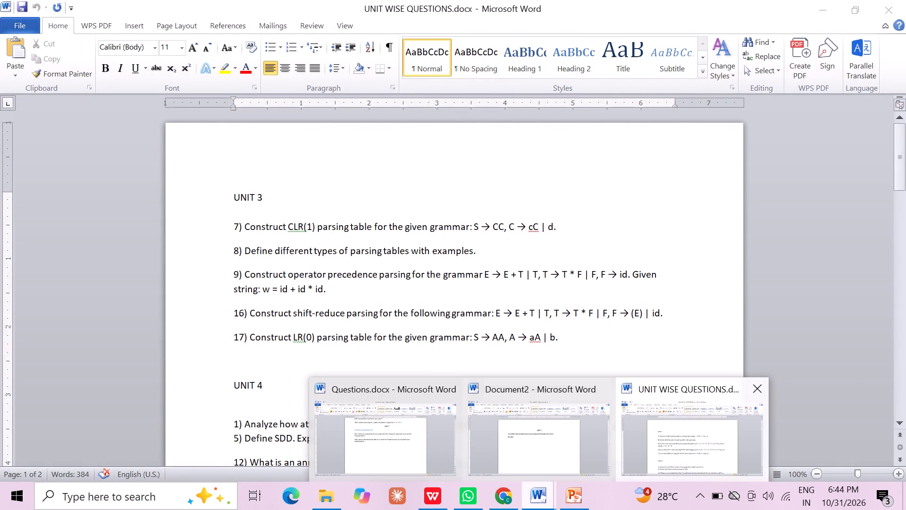
Copy the entire contents of Document2, with the UNIT 4 heading, question 1 and the Answer label.
drag(578, 455, 605, 392)
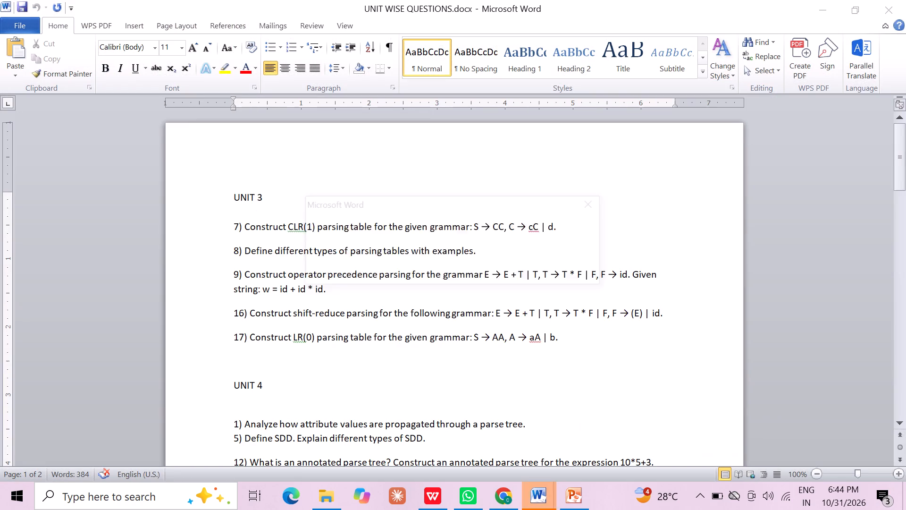
click(593, 196)
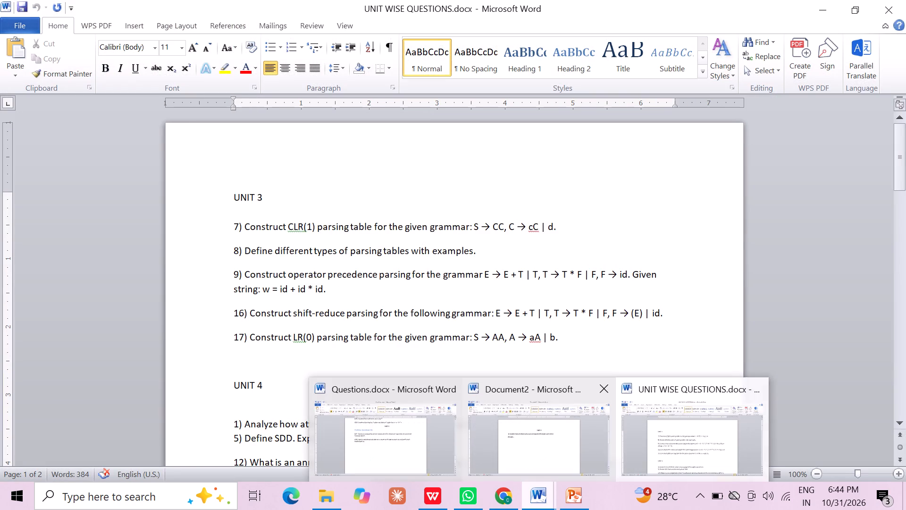
click(544, 443)
key(ctrl+a)
key(ctrl+c)
key(ctrl+c)
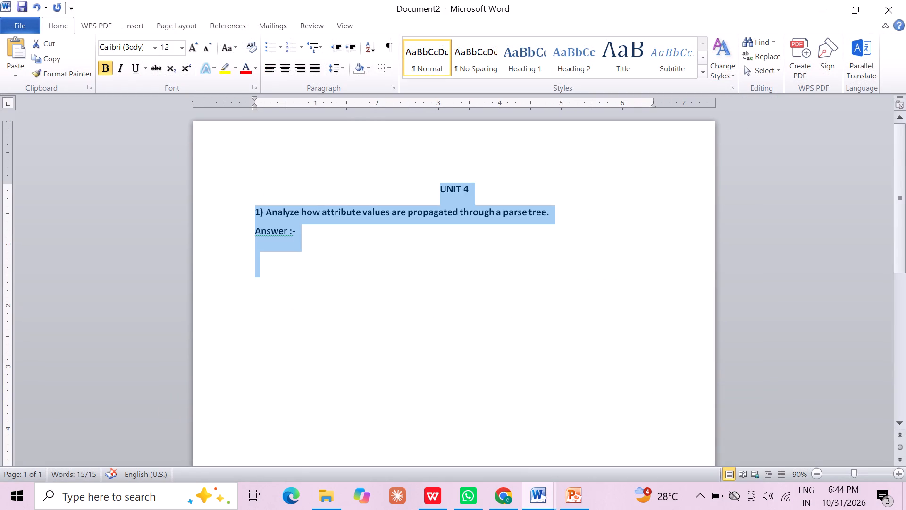
Clear all the text from Document2 and close it without saving.
key(BackSpace)
click(905, 0)
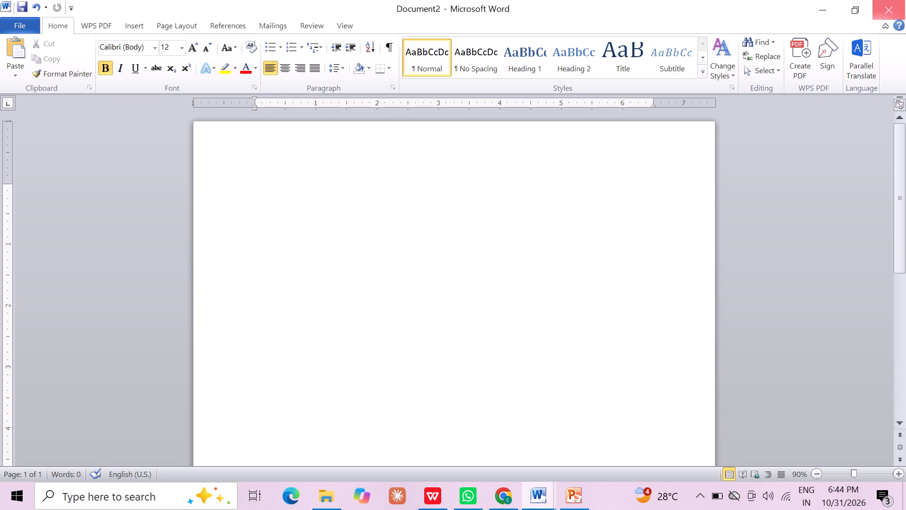
click(476, 272)
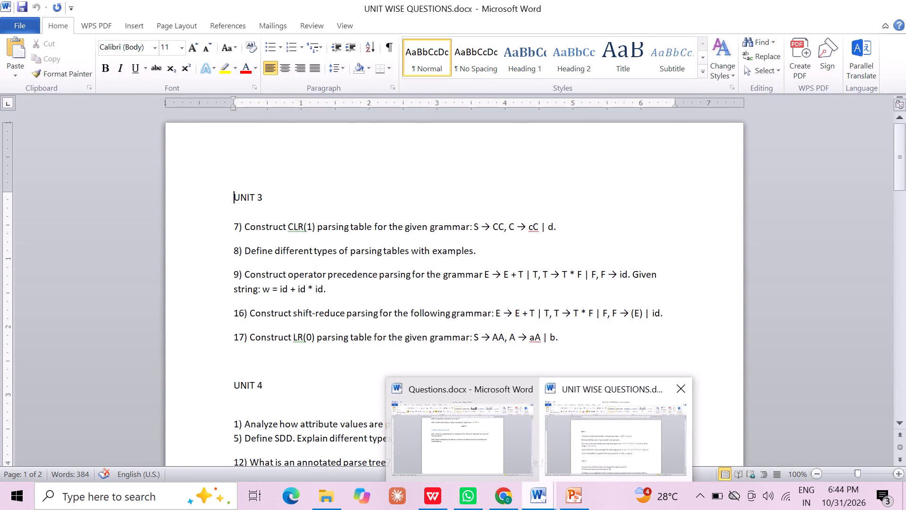
Create a blank document, paste the copied UNIT 4 heading, question 1 and Answer label, and remove the empty lines after "Answer :-".
click(7, 18)
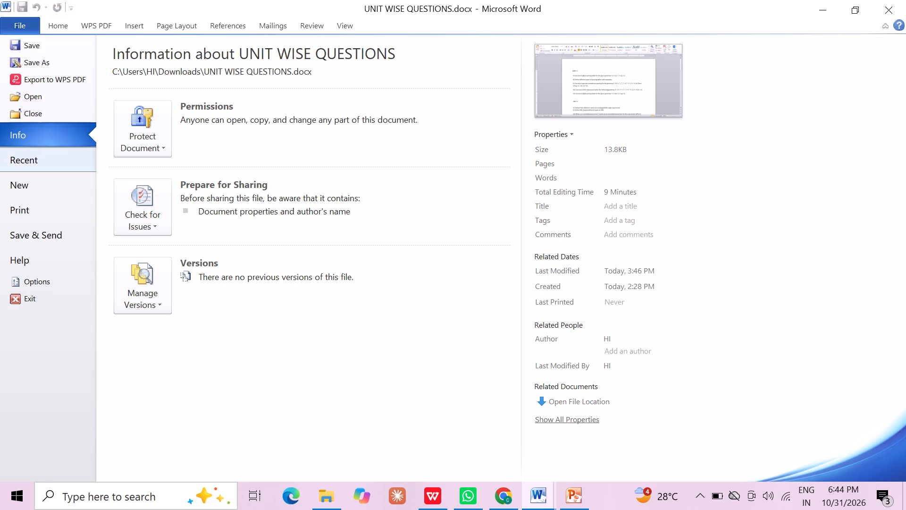
click(59, 181)
double_click(148, 136)
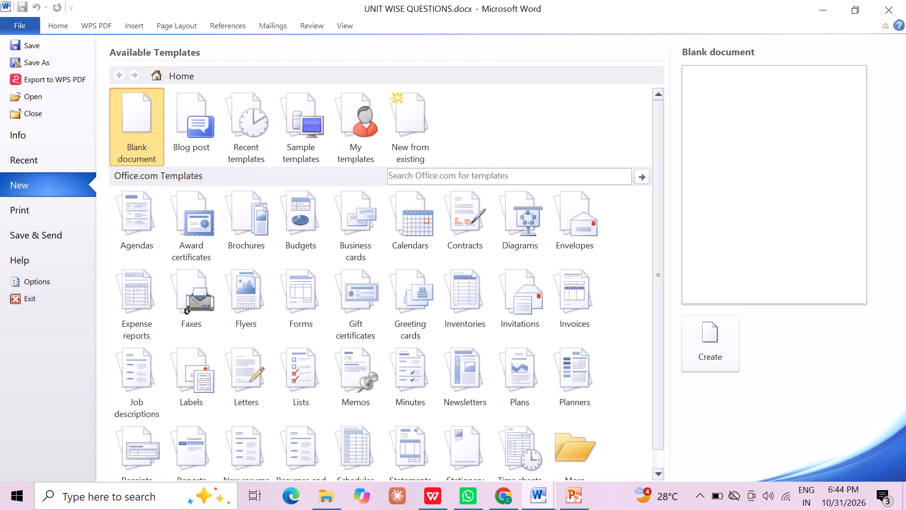
key(ctrl+v)
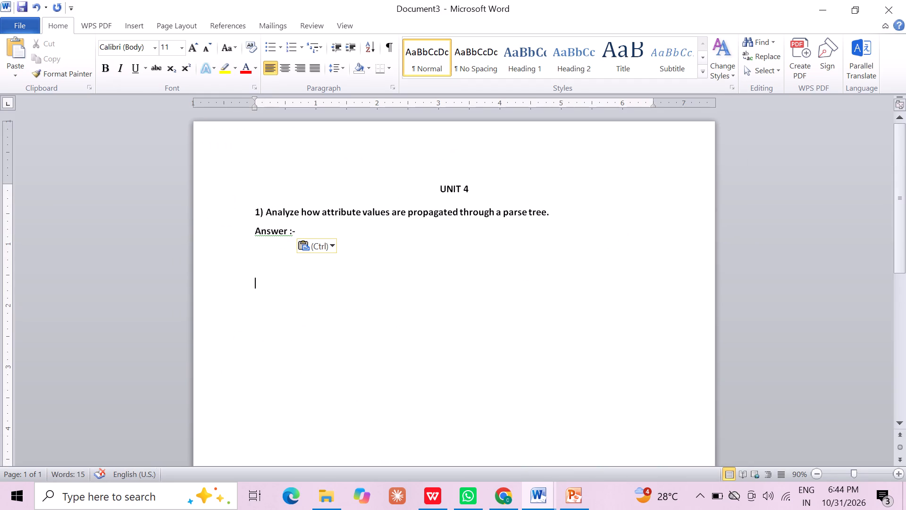
key(BackSpace)
key(BackSpace)
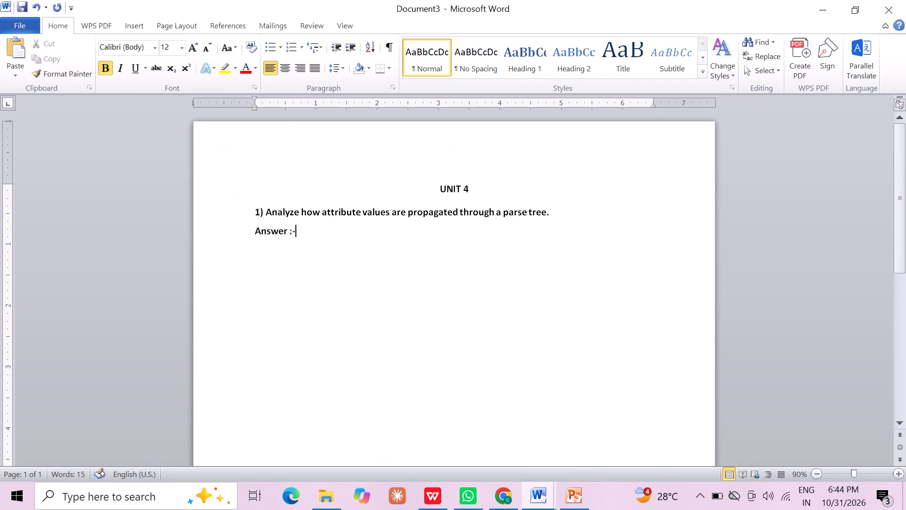
key(Return)
key(ctrl+z)
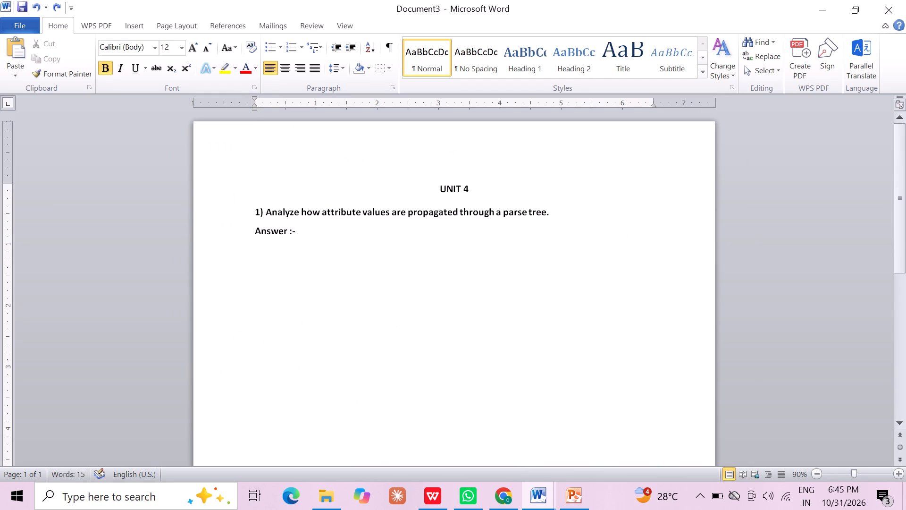